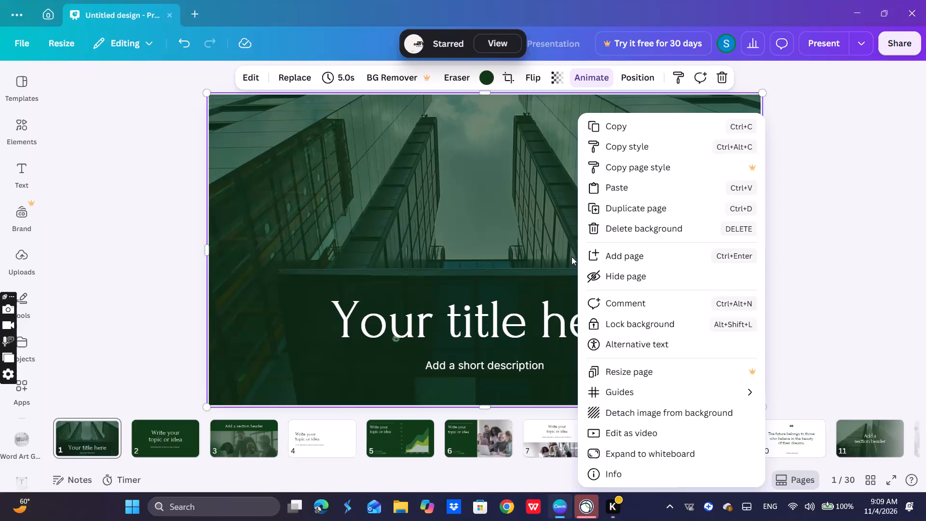
Replace the title slide's background image with the recently used container ship photo.
click(300, 82)
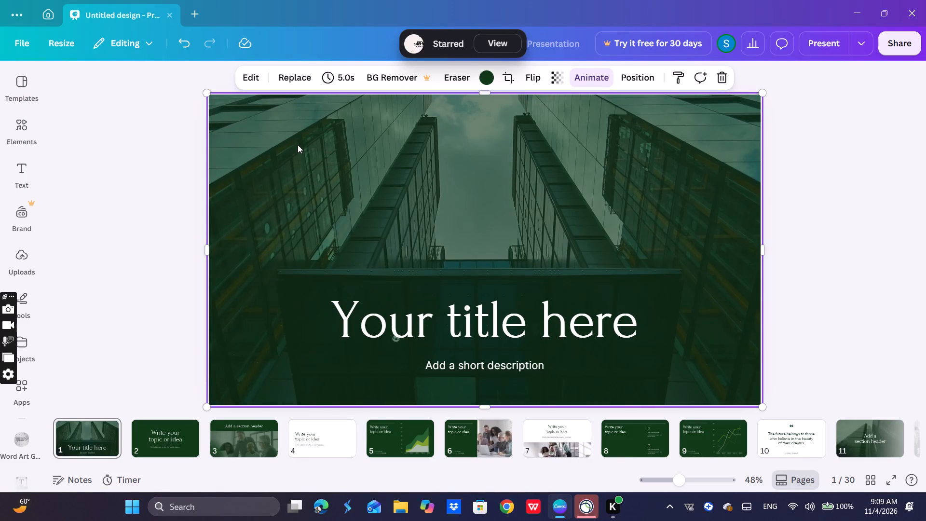
click(297, 76)
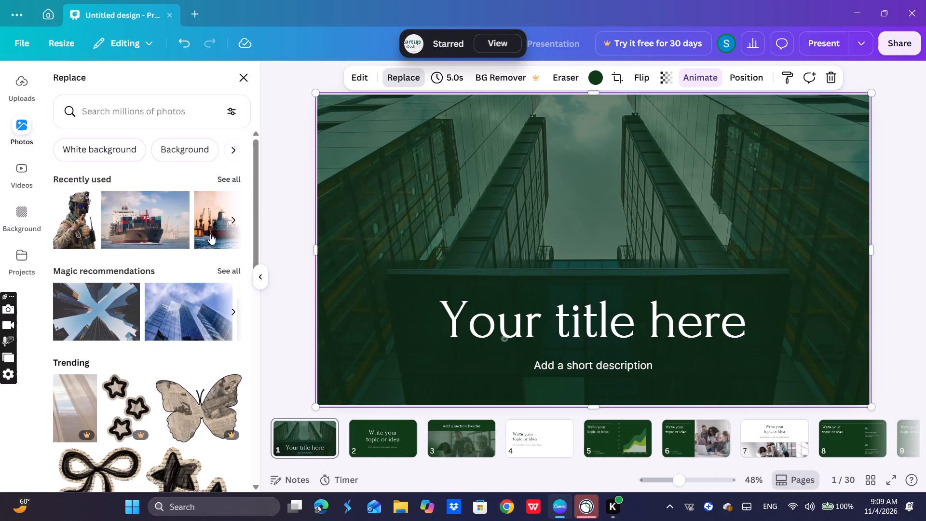
click(161, 221)
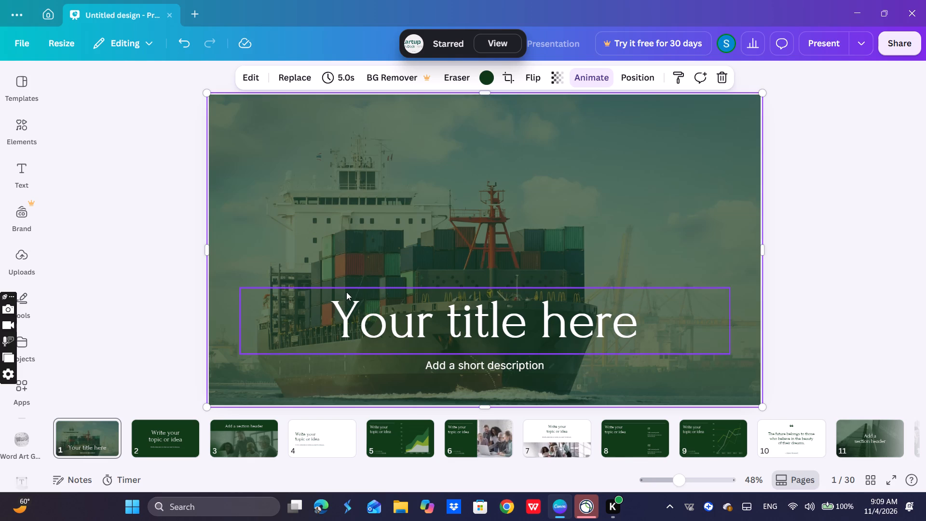
Replace the placeholder title on slide 1 with "THE SHIPPING POSSIBILITIES".
click(374, 334)
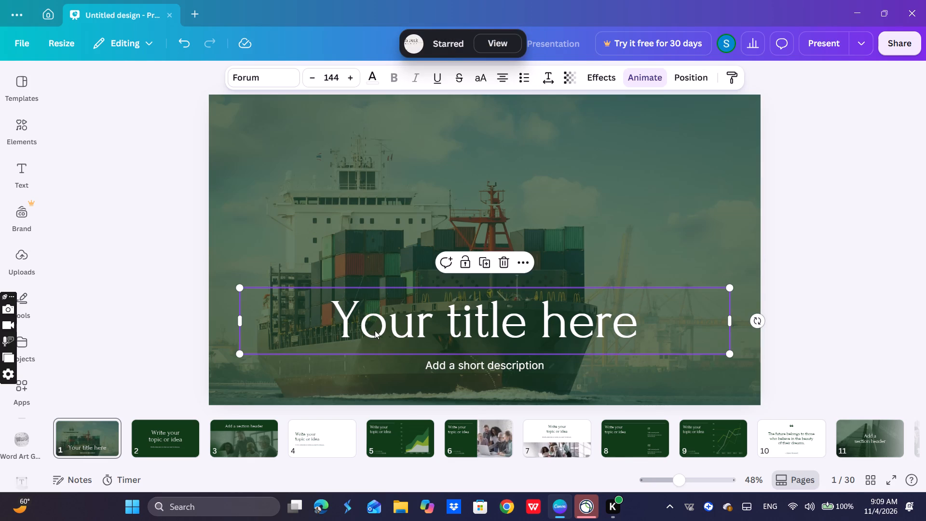
click(641, 320)
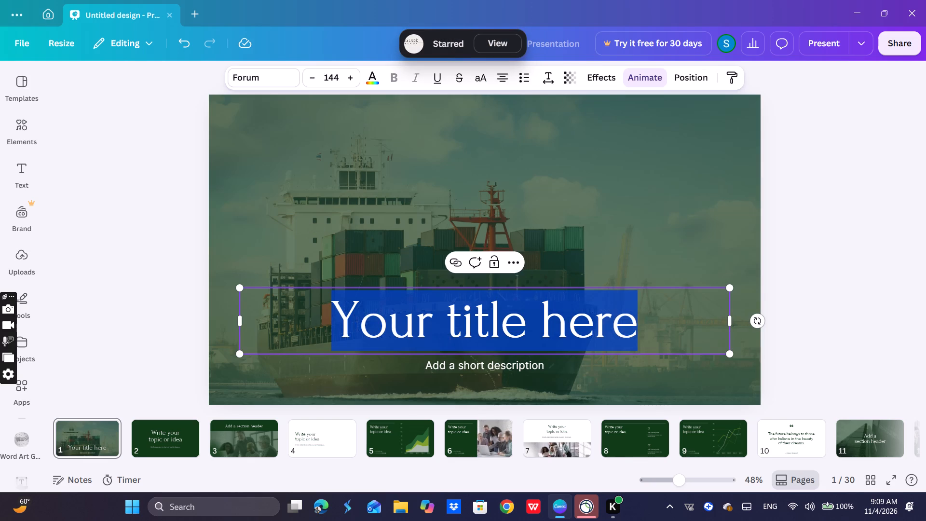
key(t)
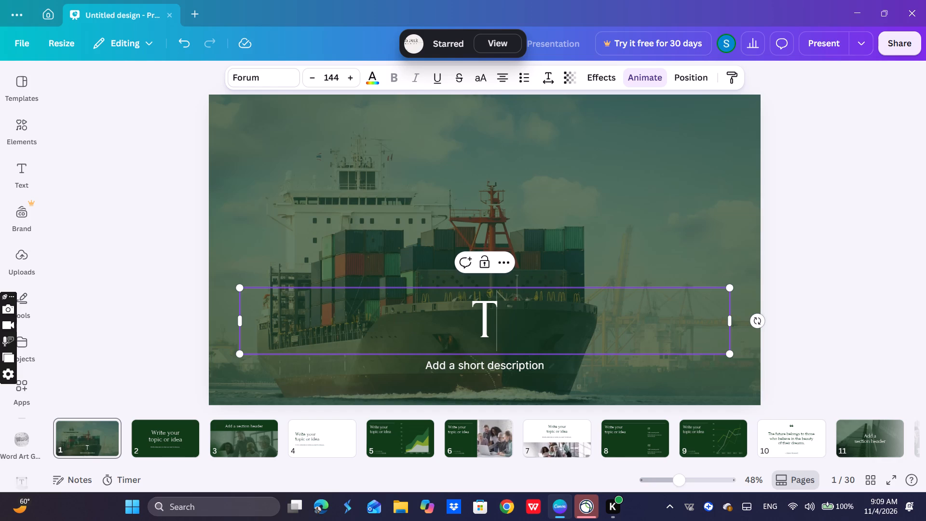
key(h)
text(E)
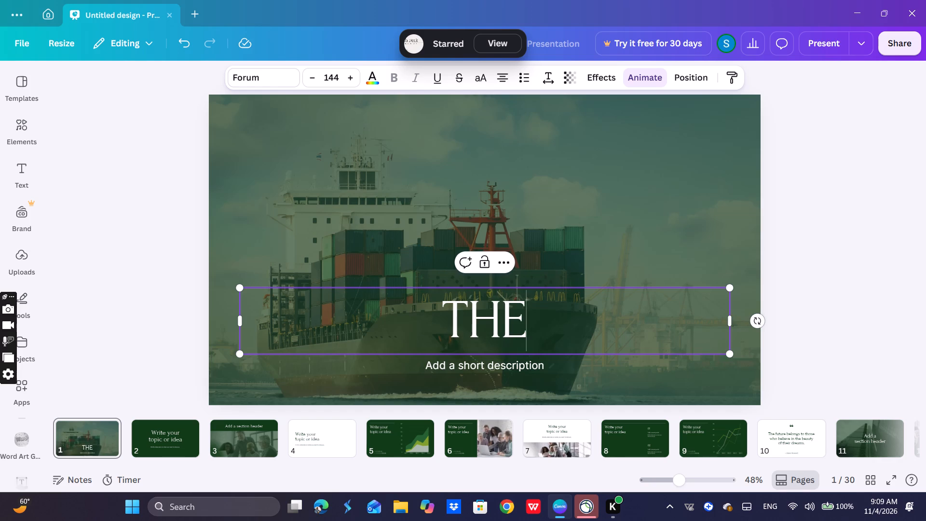
key(space)
text(SH)
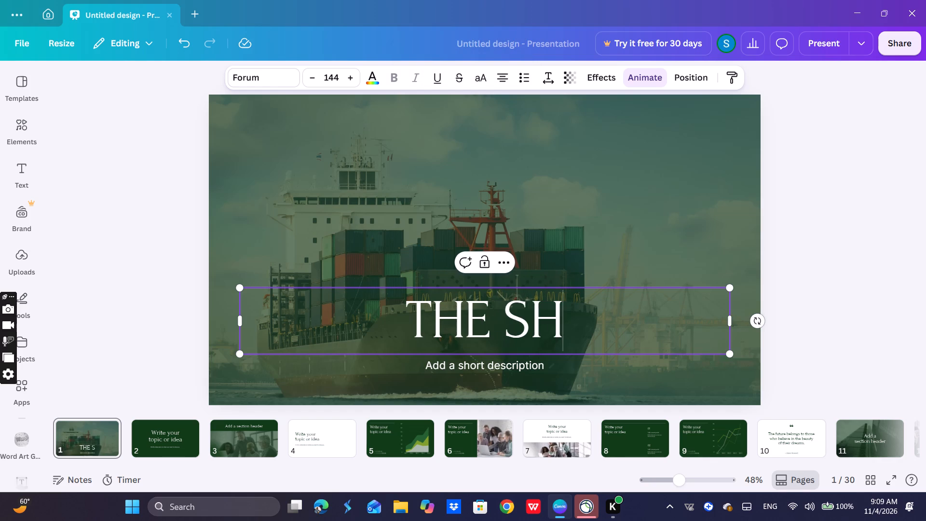
text(IPPING)
key(space)
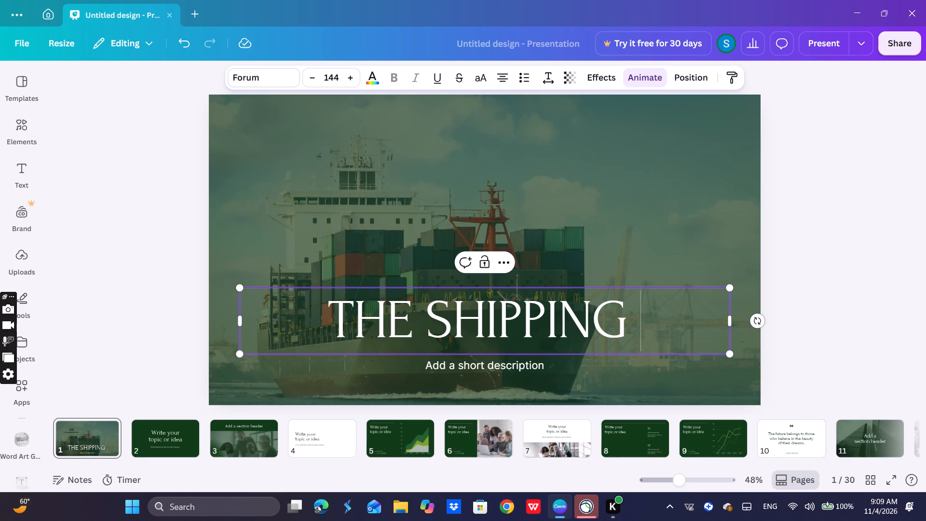
key(p)
text(OSS)
key(i)
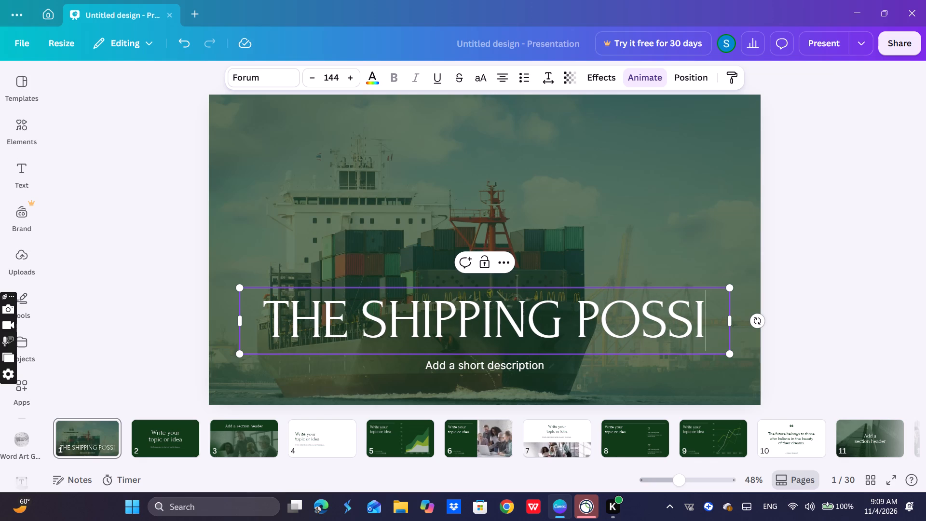
text(BILITIES)
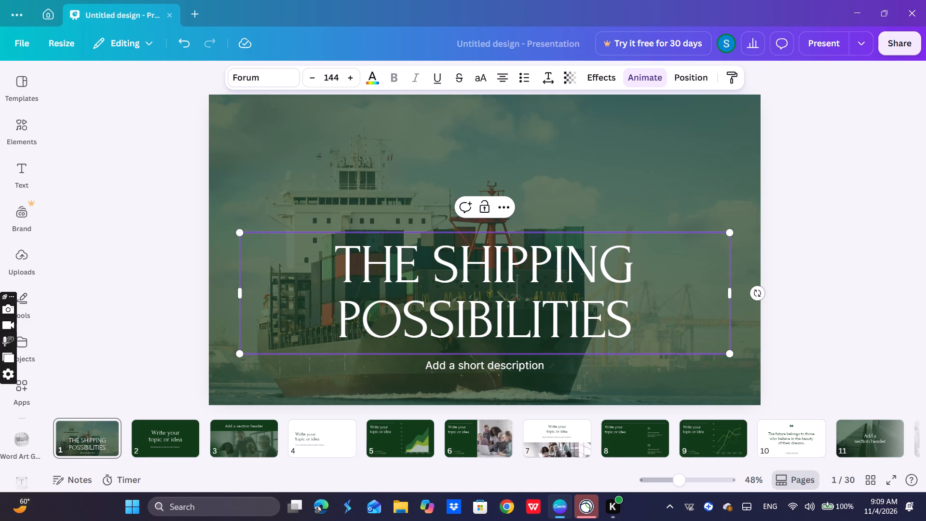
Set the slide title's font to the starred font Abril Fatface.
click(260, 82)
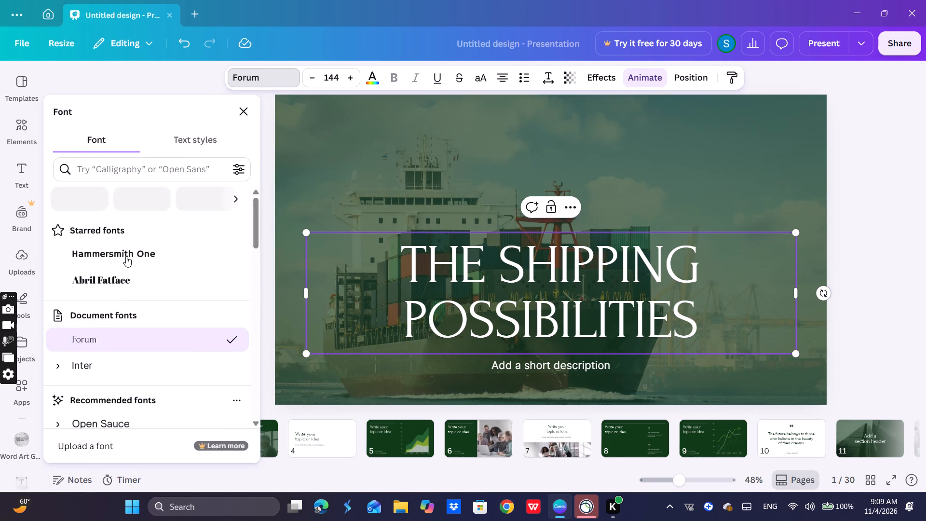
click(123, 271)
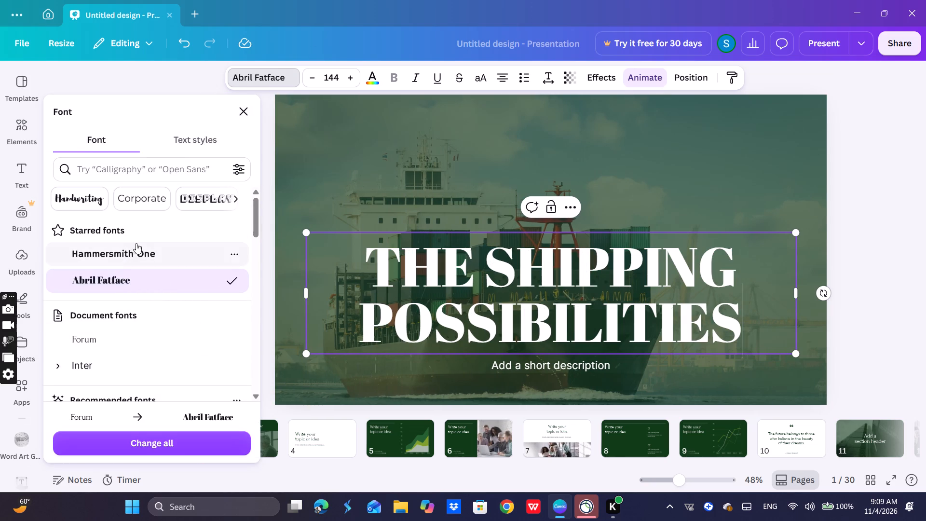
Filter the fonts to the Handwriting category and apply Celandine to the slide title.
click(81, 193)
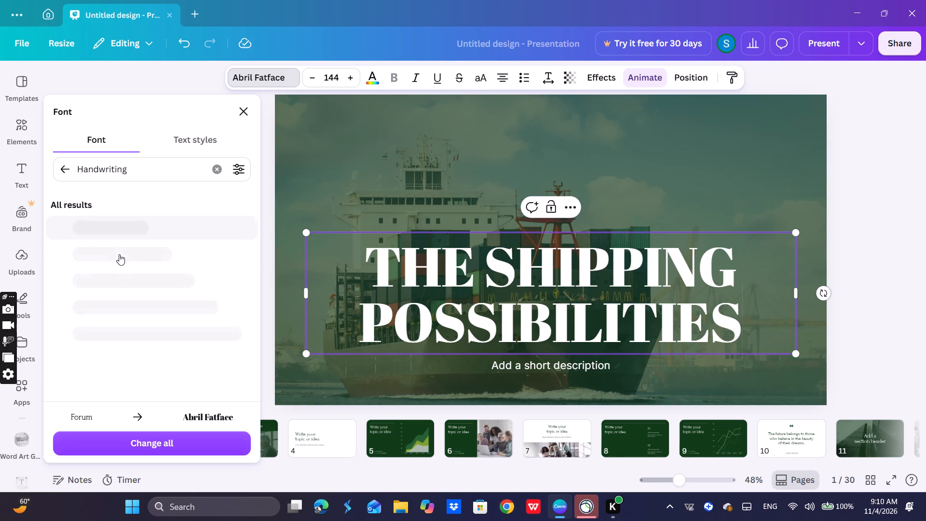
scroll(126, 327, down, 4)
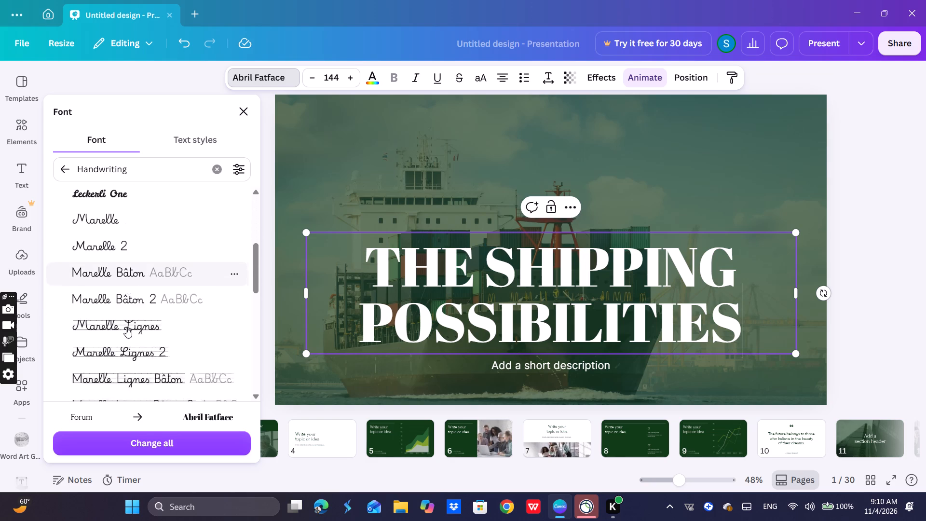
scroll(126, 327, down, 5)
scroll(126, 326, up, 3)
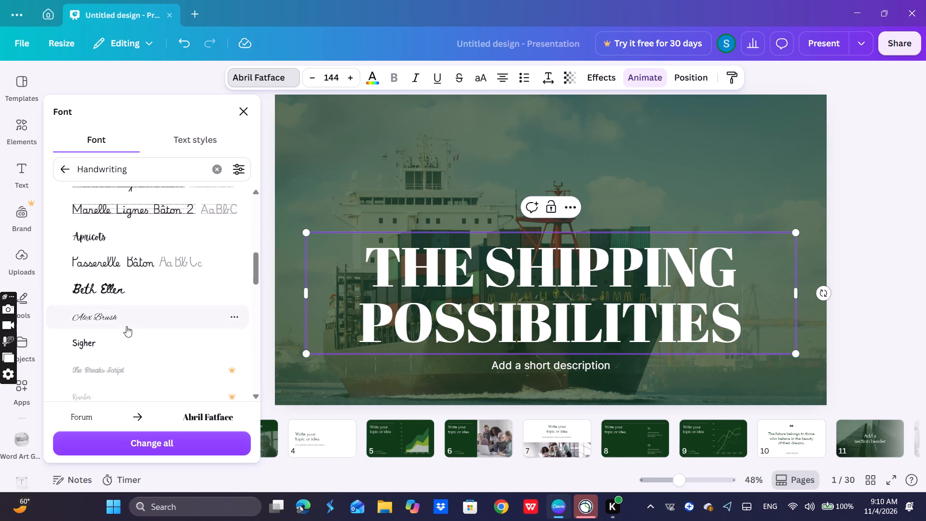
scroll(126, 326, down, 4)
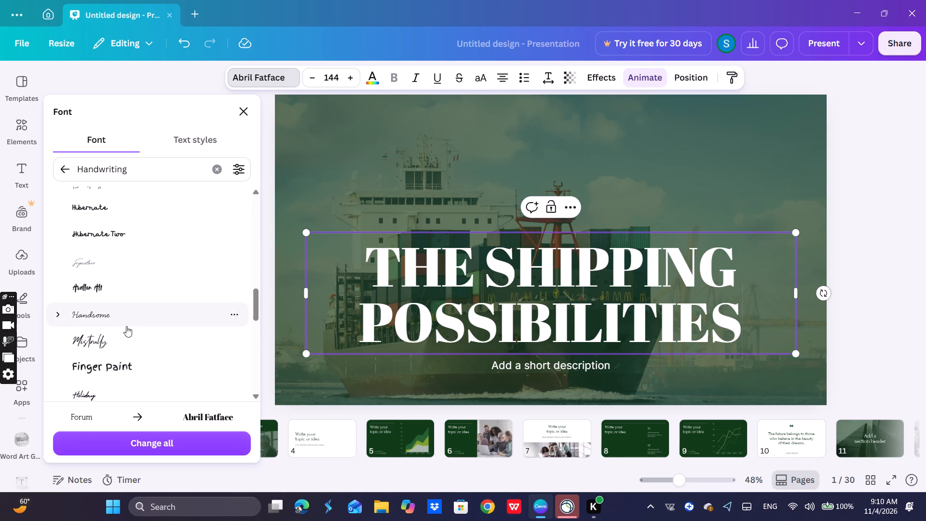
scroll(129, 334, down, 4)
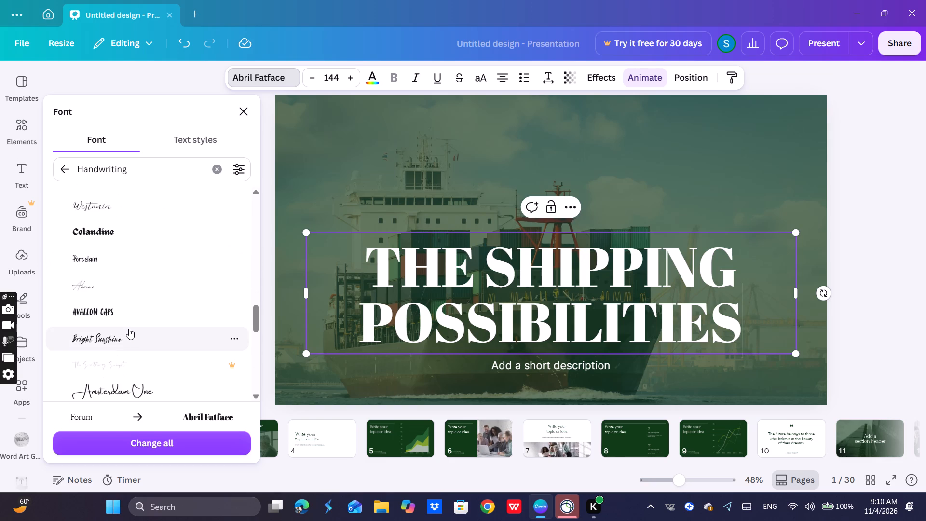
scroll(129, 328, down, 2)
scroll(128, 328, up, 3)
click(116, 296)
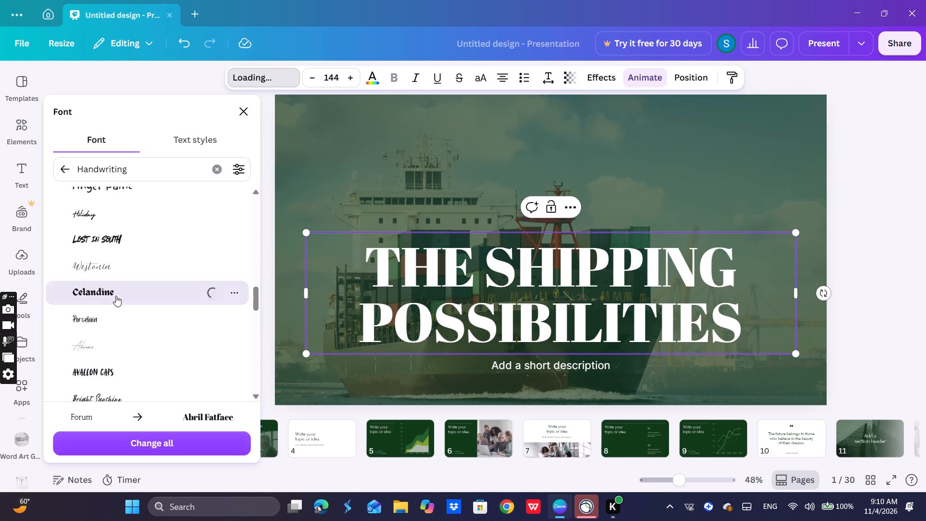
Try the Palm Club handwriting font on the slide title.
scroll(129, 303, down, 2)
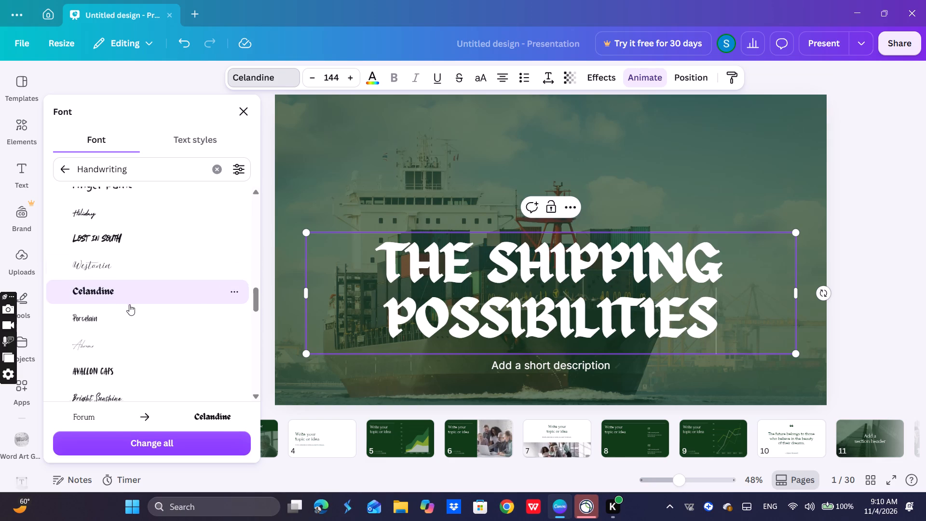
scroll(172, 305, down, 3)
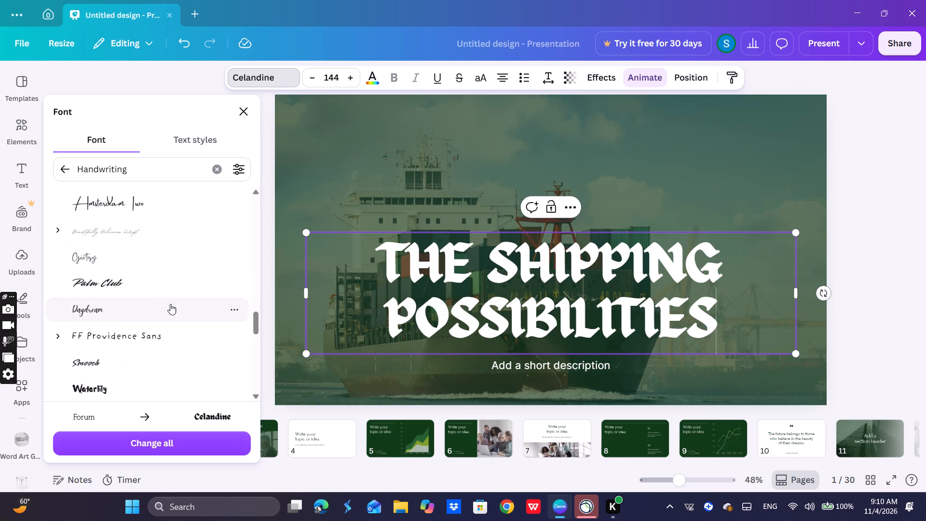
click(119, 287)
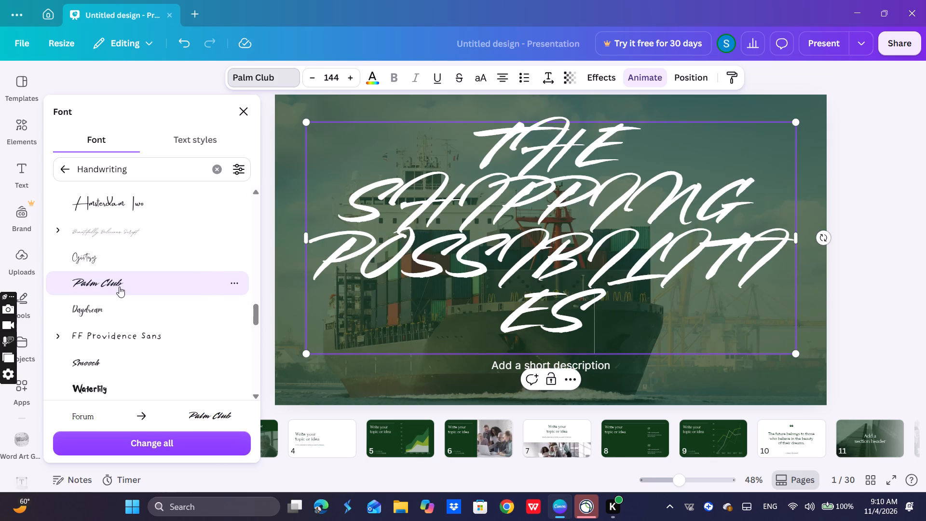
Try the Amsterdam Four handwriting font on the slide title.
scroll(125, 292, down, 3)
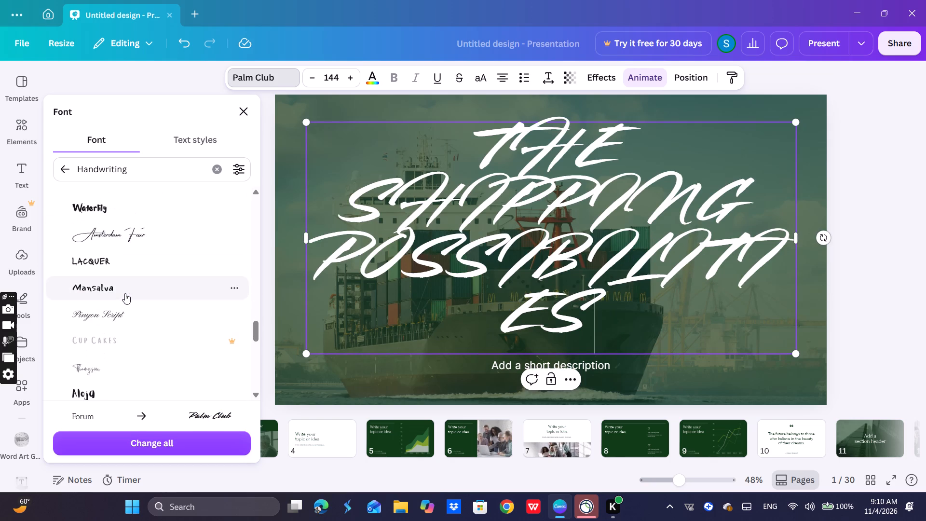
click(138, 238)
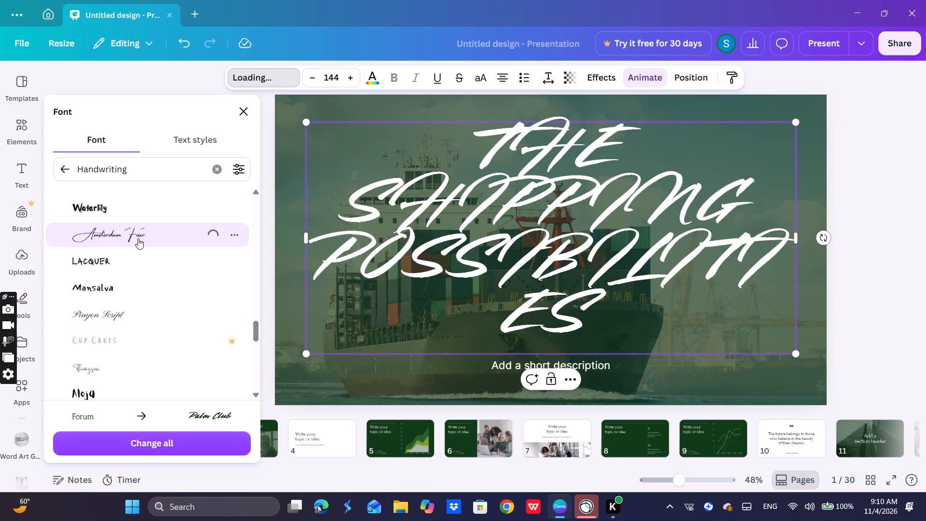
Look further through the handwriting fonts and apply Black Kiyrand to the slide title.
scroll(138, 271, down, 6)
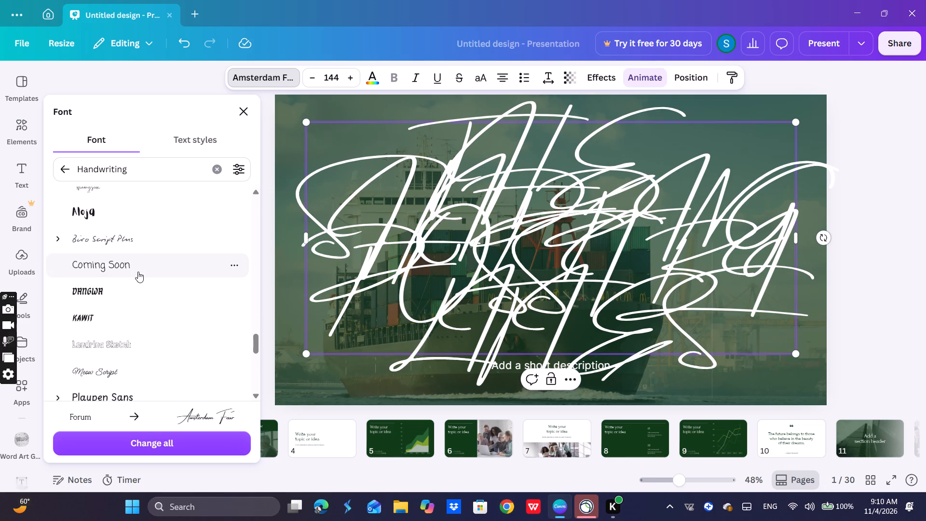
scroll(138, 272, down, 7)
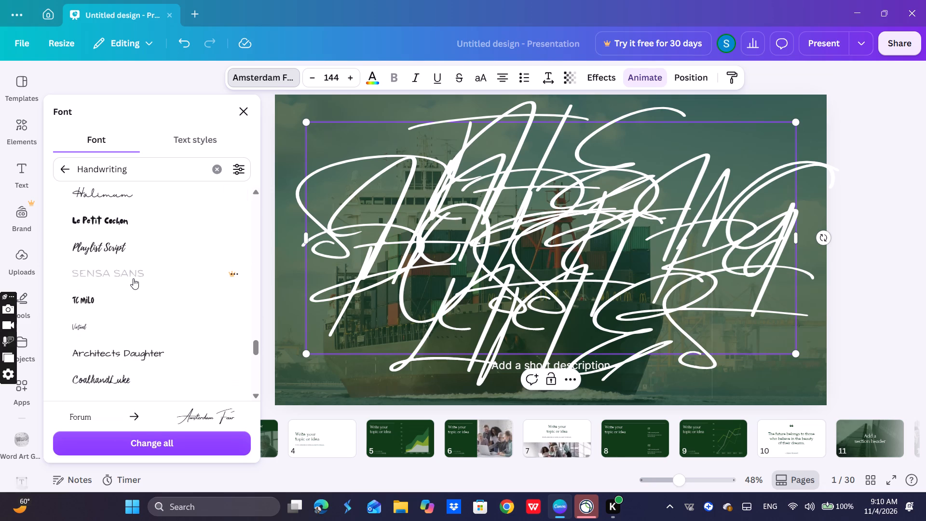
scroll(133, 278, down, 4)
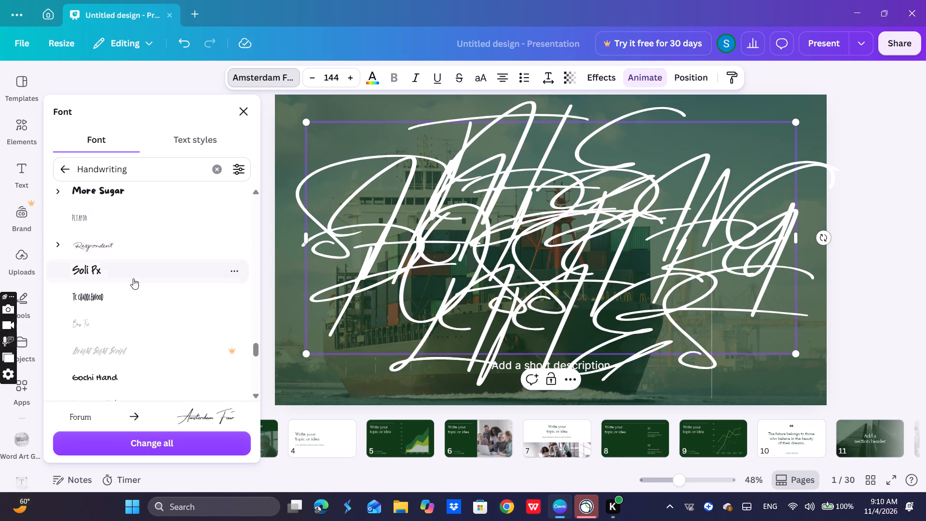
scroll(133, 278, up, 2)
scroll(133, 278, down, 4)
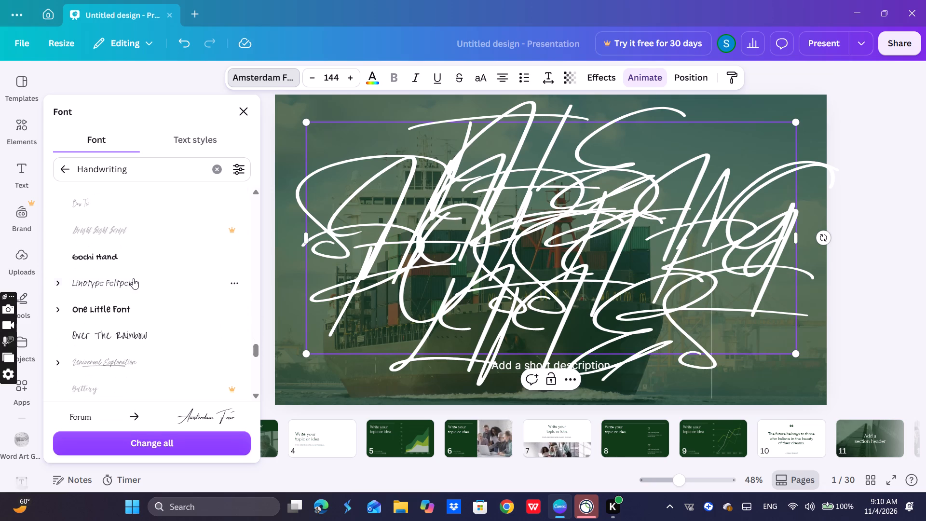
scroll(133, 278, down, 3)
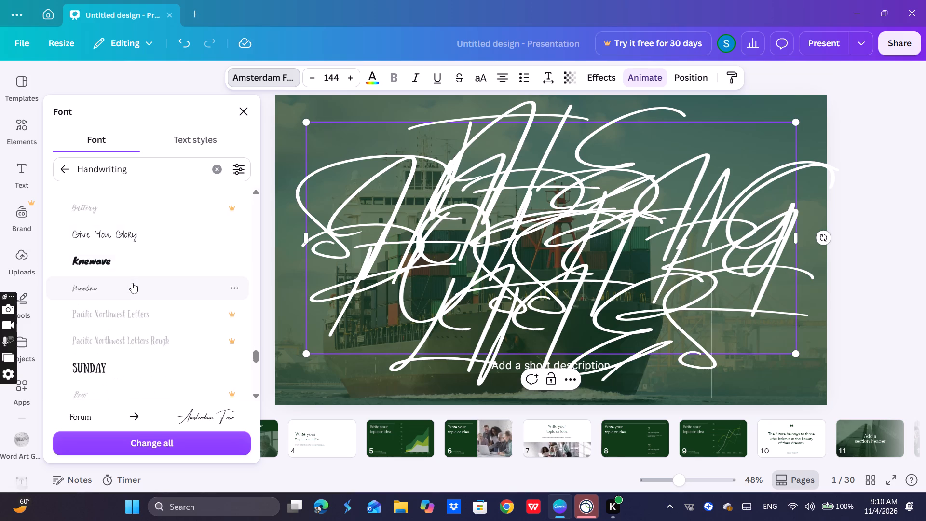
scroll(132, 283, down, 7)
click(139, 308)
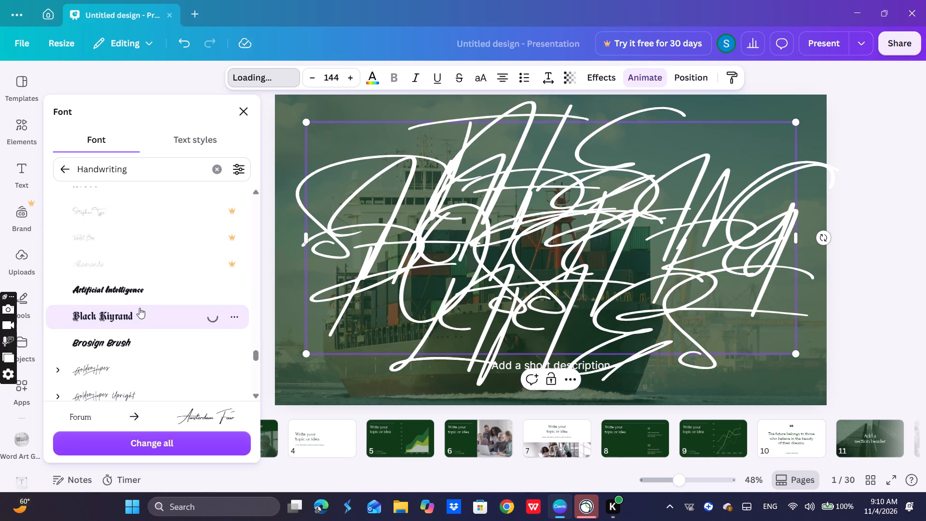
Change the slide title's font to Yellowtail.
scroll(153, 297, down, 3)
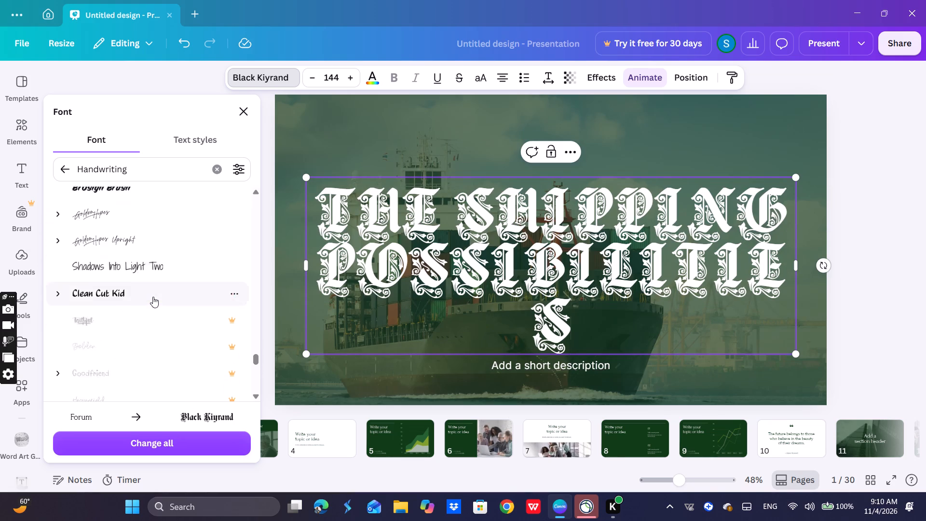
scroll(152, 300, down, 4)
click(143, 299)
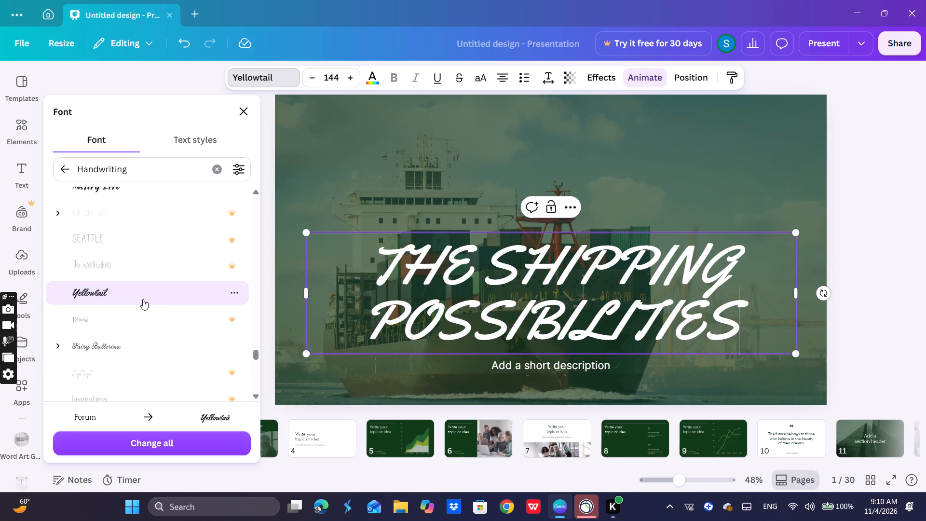
Change the slide title's font to Mr Dafoe.
scroll(143, 299, down, 3)
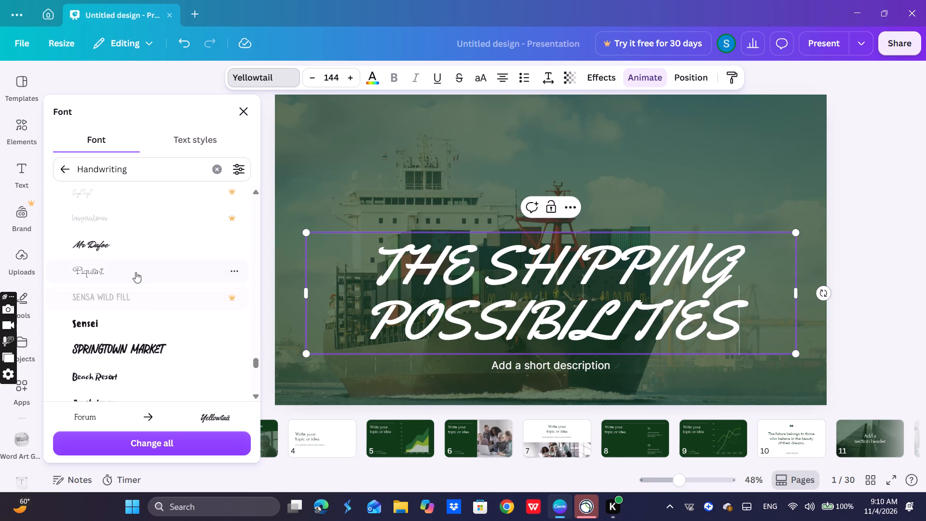
click(127, 255)
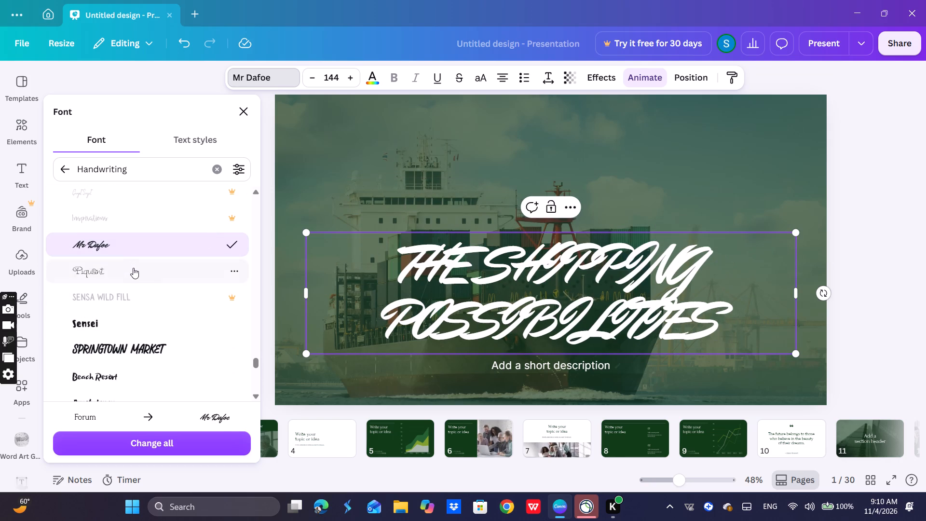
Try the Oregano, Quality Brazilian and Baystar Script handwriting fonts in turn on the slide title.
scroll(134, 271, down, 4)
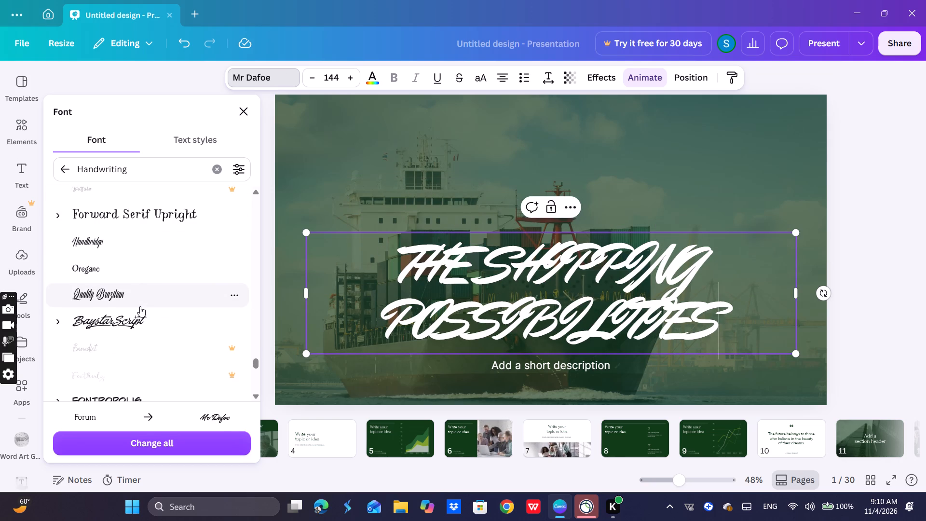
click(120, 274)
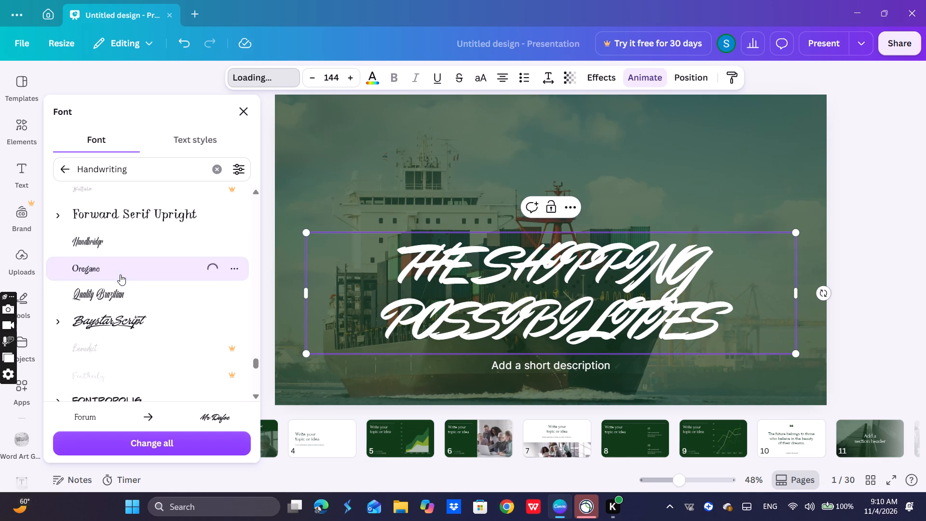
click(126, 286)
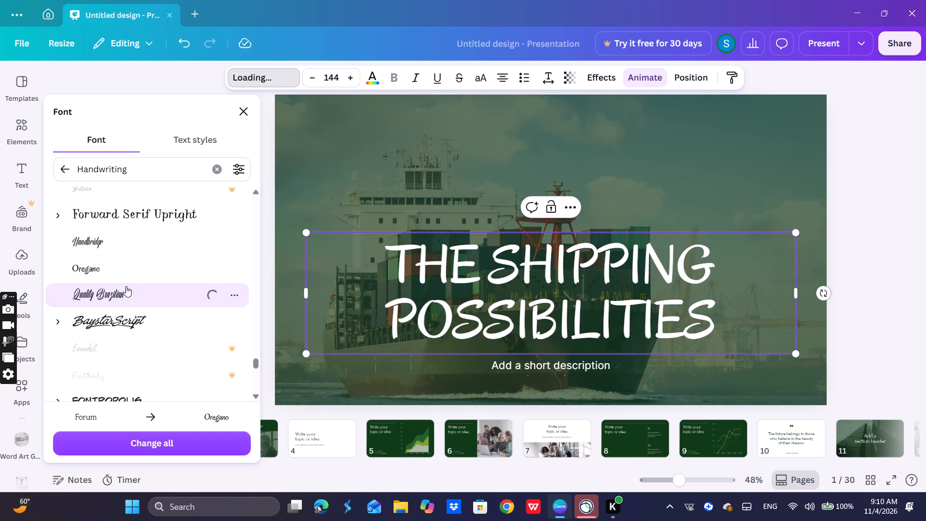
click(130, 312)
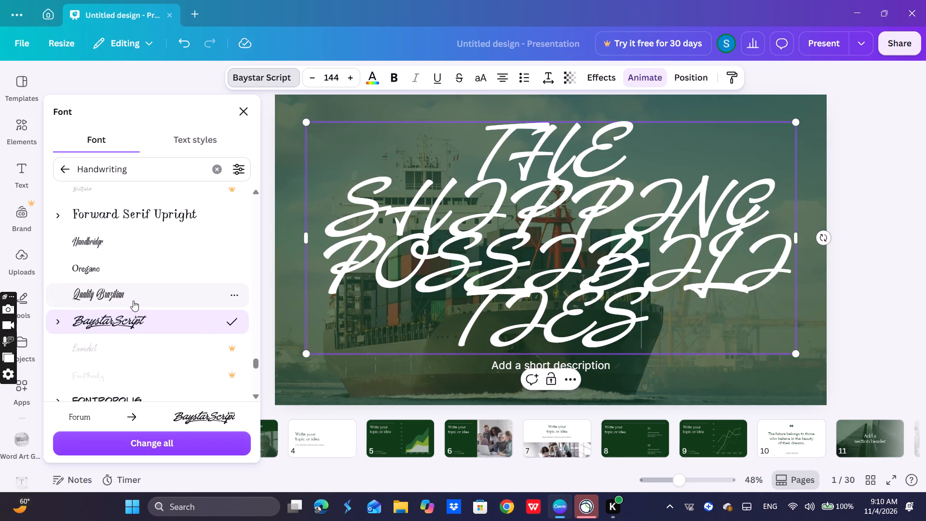
Change the slide title's font to Handbridge.
scroll(133, 301, down, 2)
scroll(134, 302, up, 2)
click(112, 248)
Look further through the handwriting fonts for another option that suits the slide title.
scroll(138, 293, down, 2)
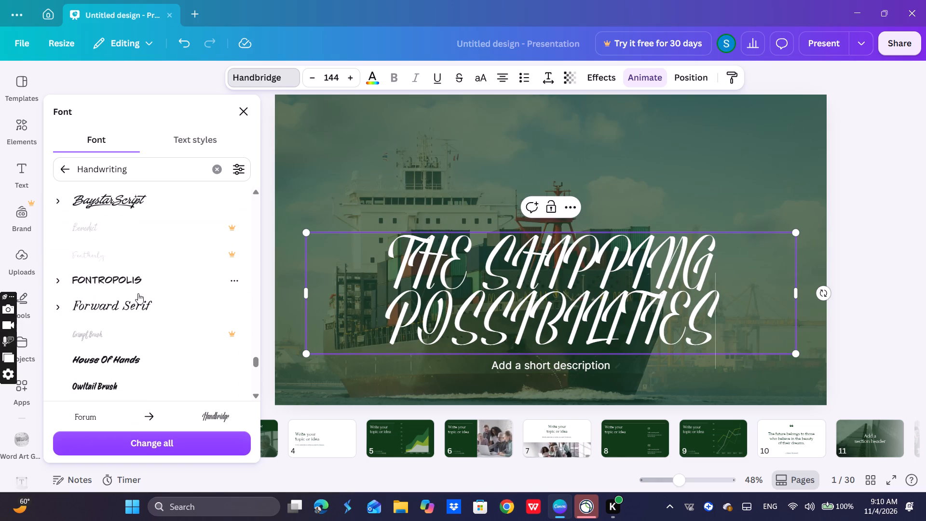
scroll(138, 295, down, 2)
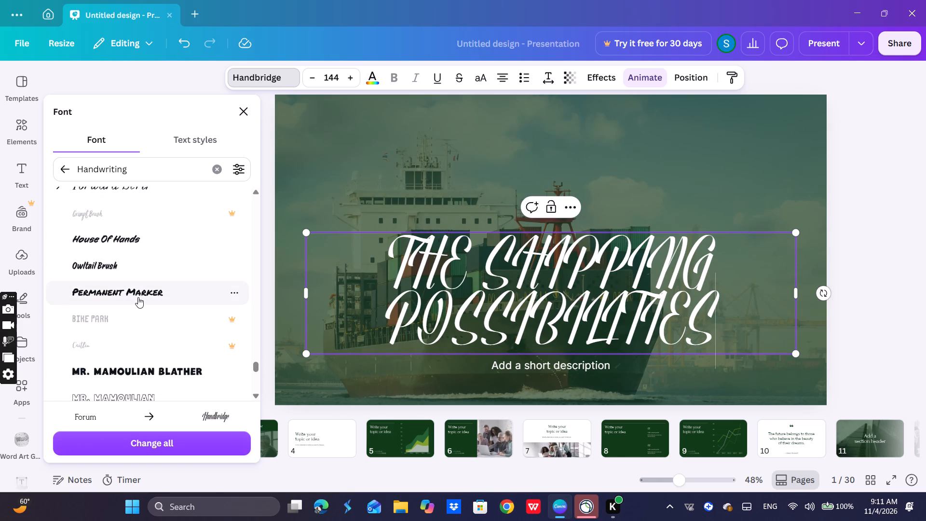
scroll(138, 297, down, 5)
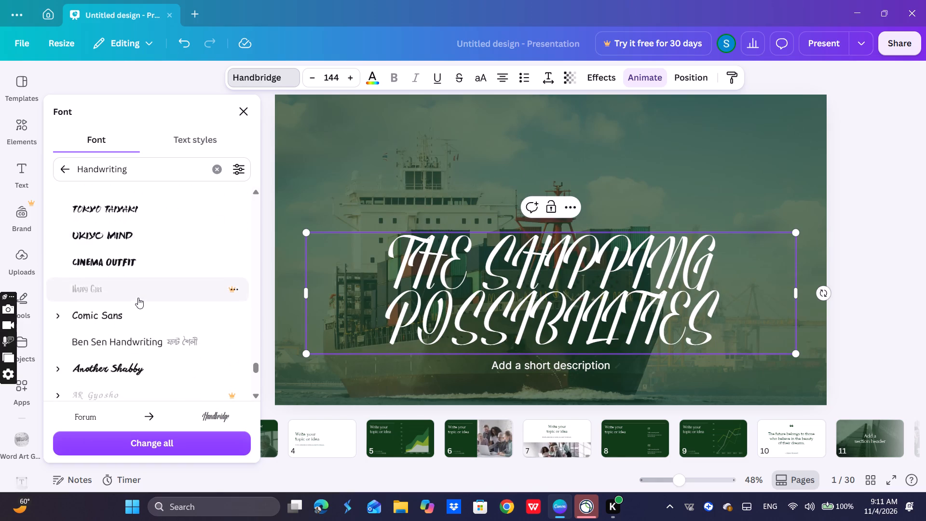
scroll(138, 298, down, 5)
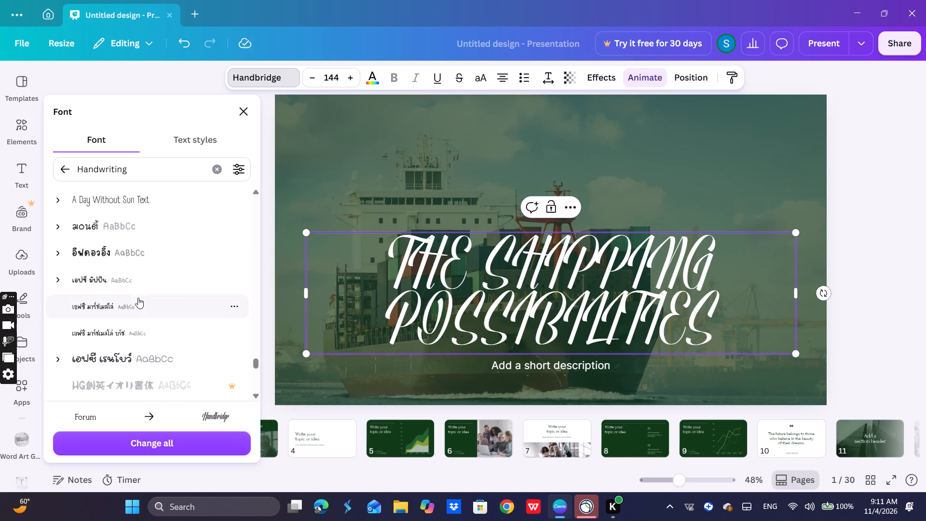
scroll(138, 298, down, 7)
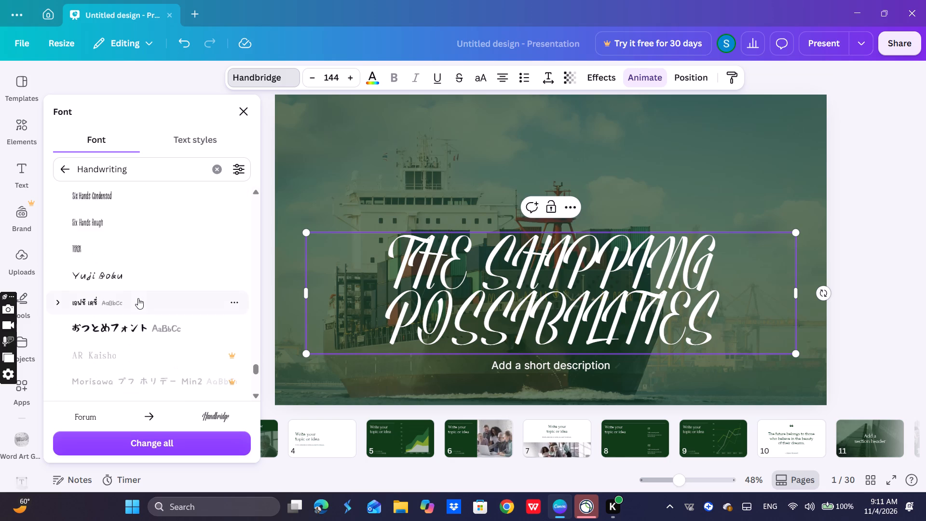
scroll(138, 298, down, 8)
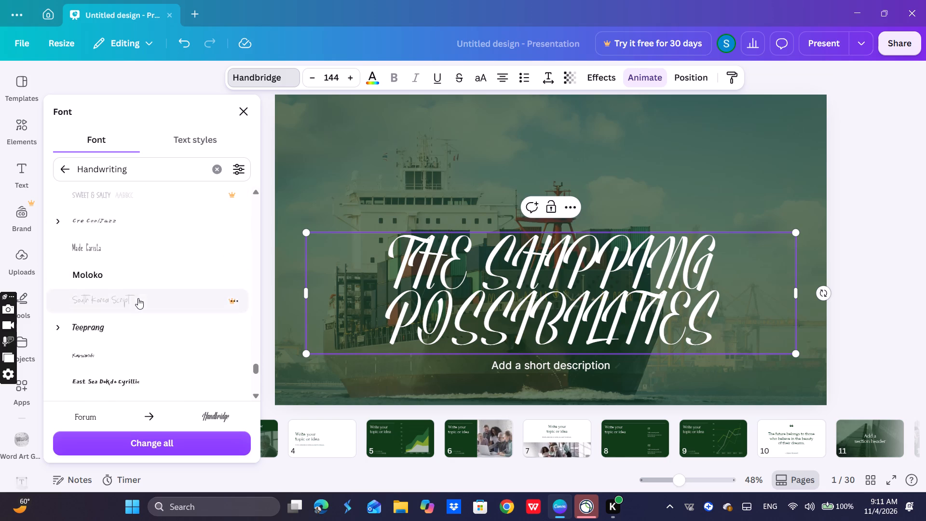
scroll(138, 298, down, 6)
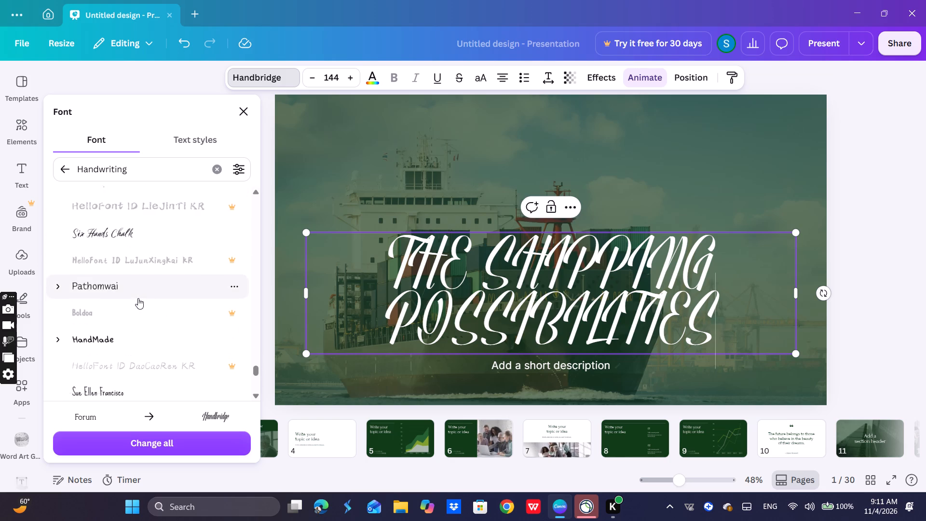
scroll(138, 298, down, 7)
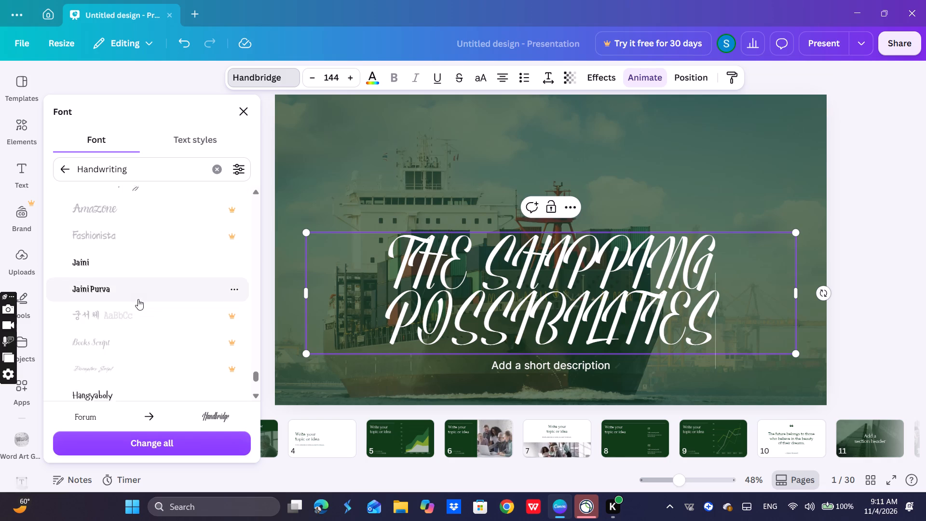
scroll(138, 299, down, 12)
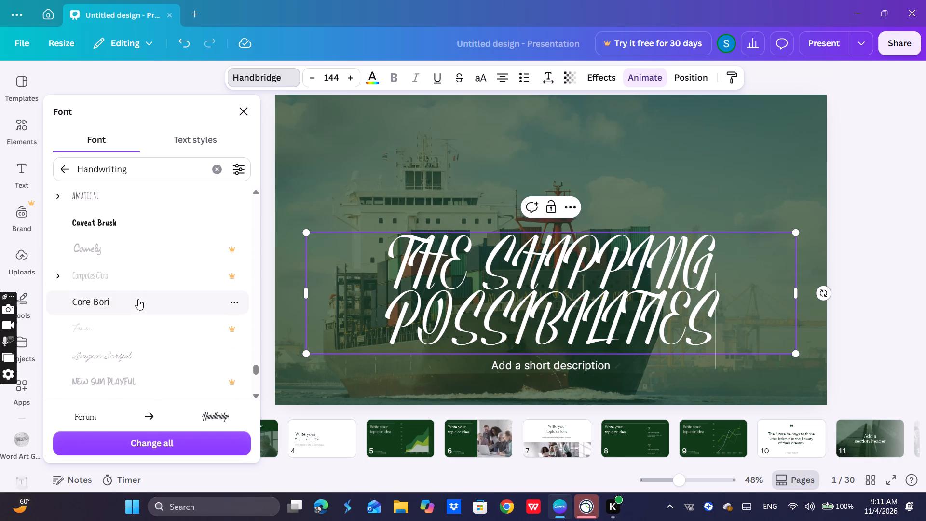
scroll(138, 299, down, 7)
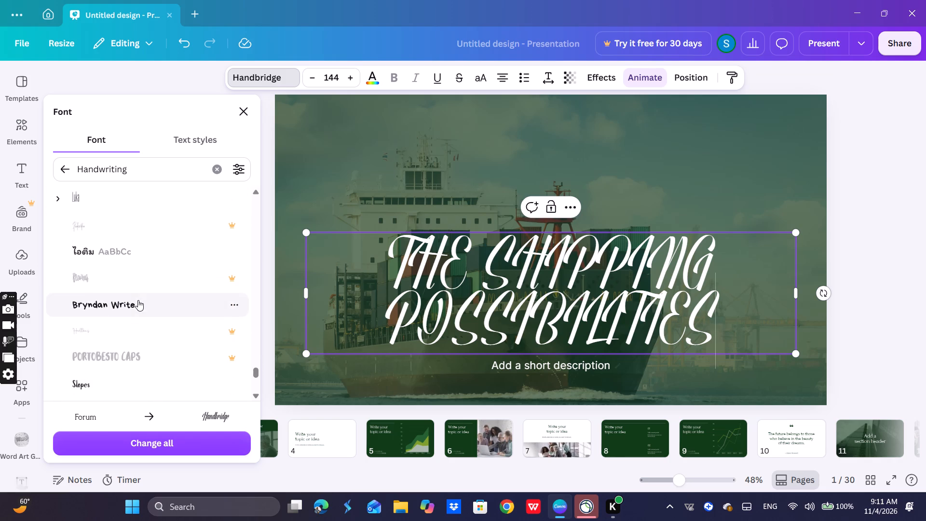
scroll(138, 300, down, 7)
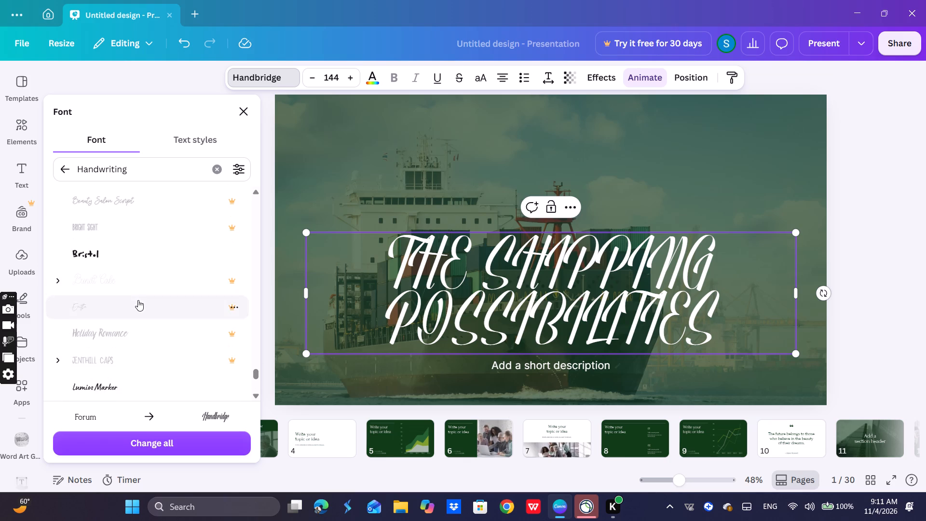
scroll(138, 300, down, 8)
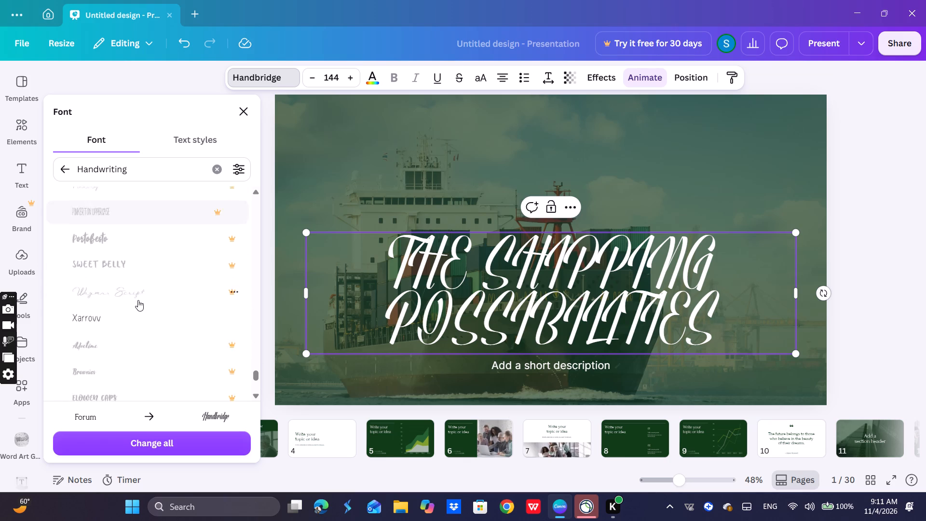
scroll(138, 300, down, 6)
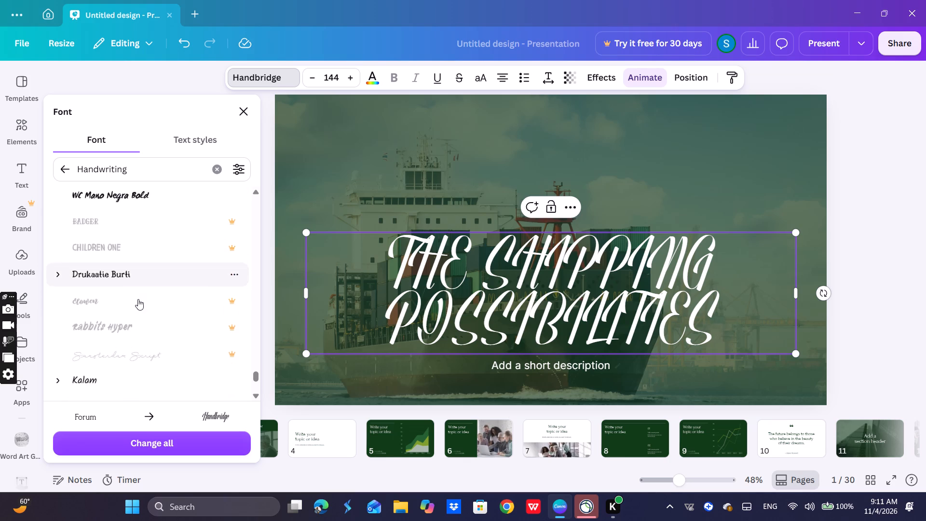
scroll(138, 299, down, 5)
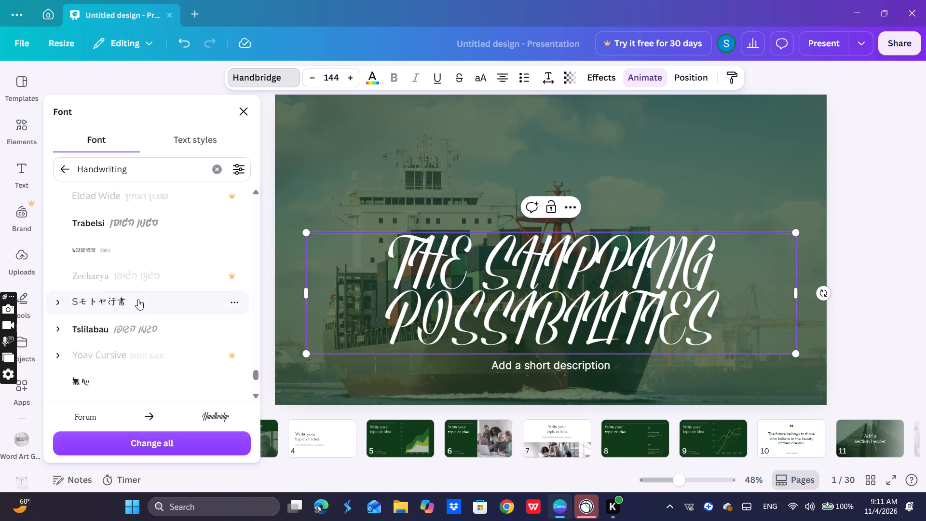
scroll(138, 299, down, 6)
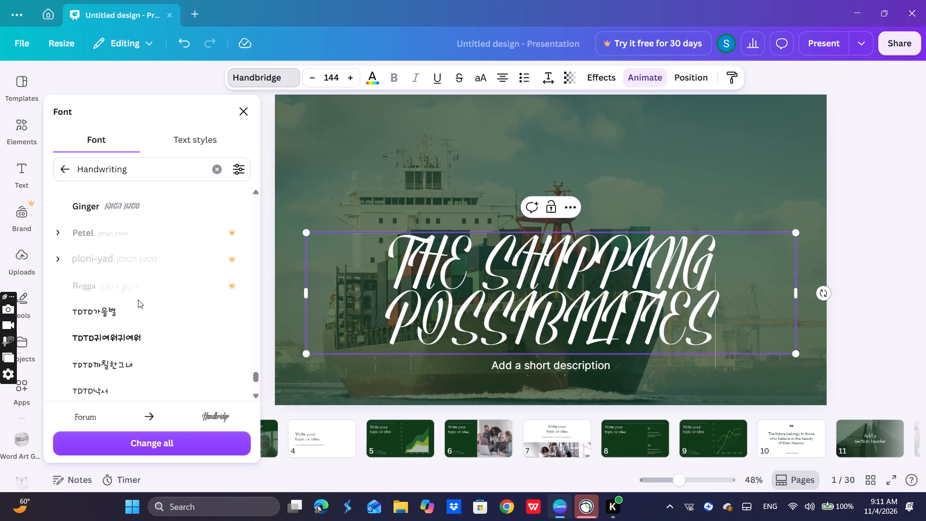
scroll(138, 299, down, 13)
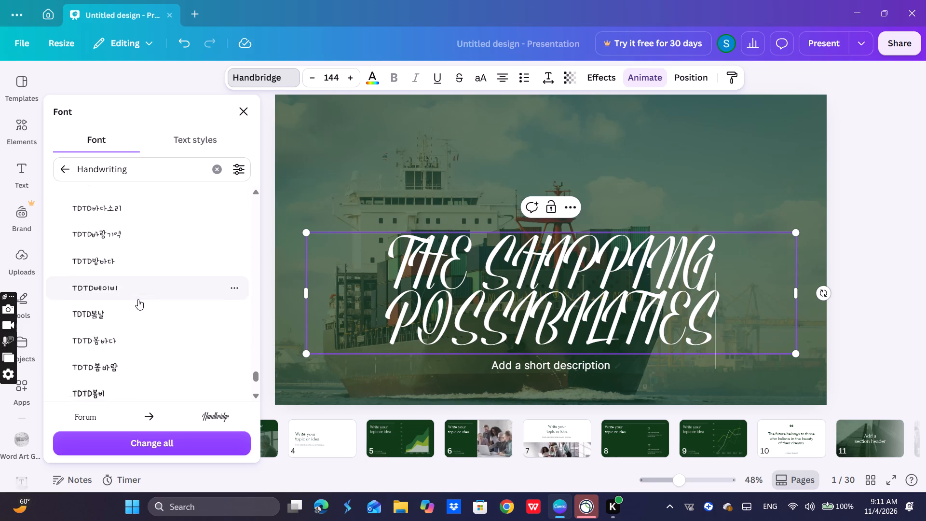
scroll(138, 299, down, 17)
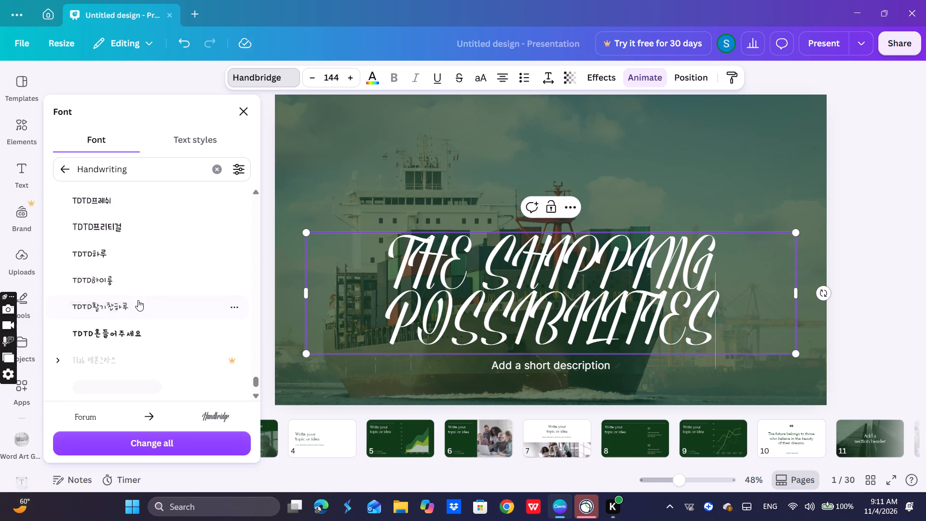
scroll(138, 300, down, 16)
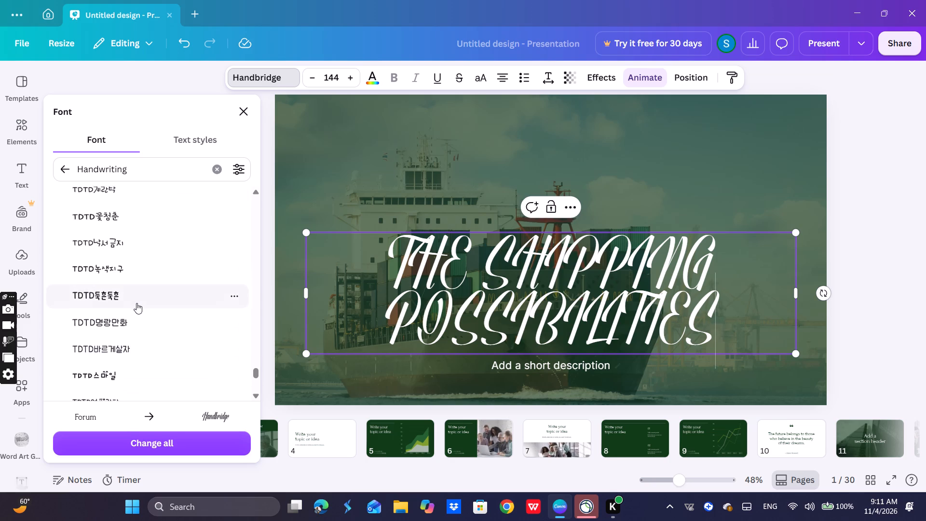
scroll(136, 303, down, 17)
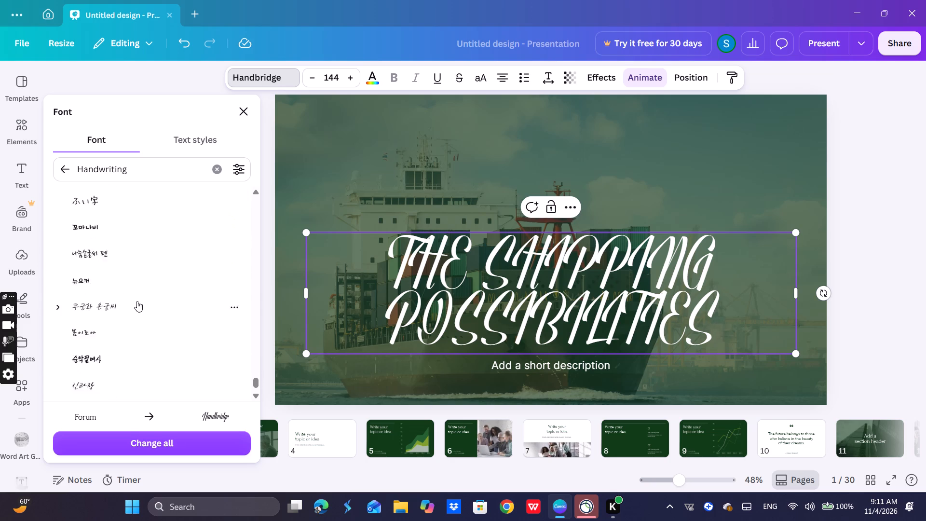
scroll(137, 301, down, 14)
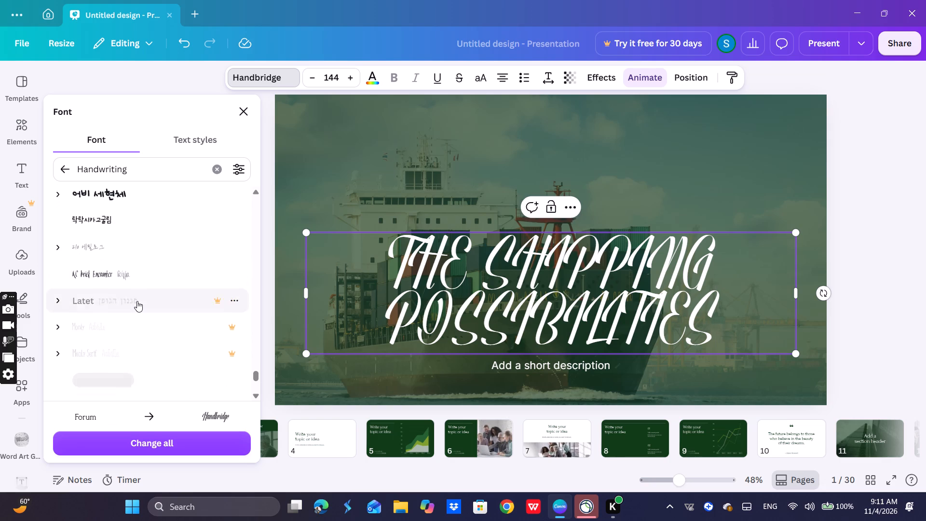
scroll(137, 301, down, 10)
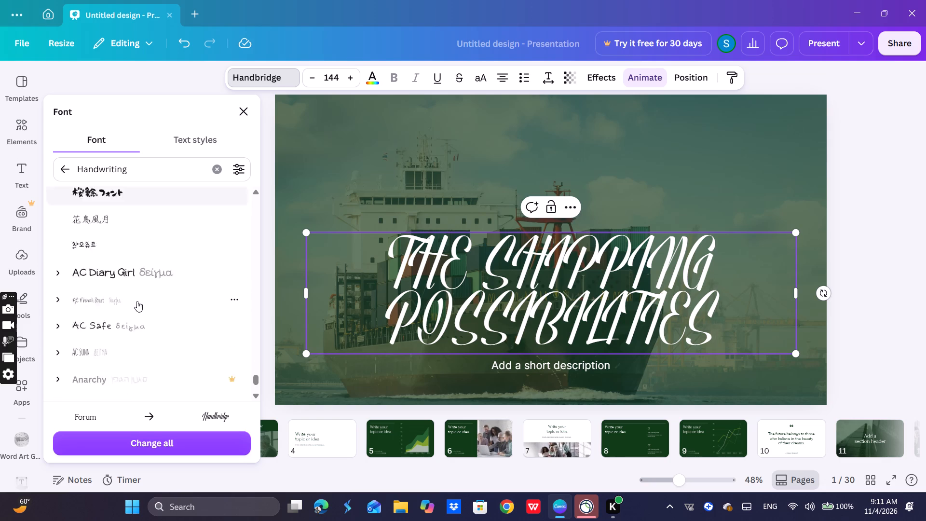
scroll(137, 301, down, 7)
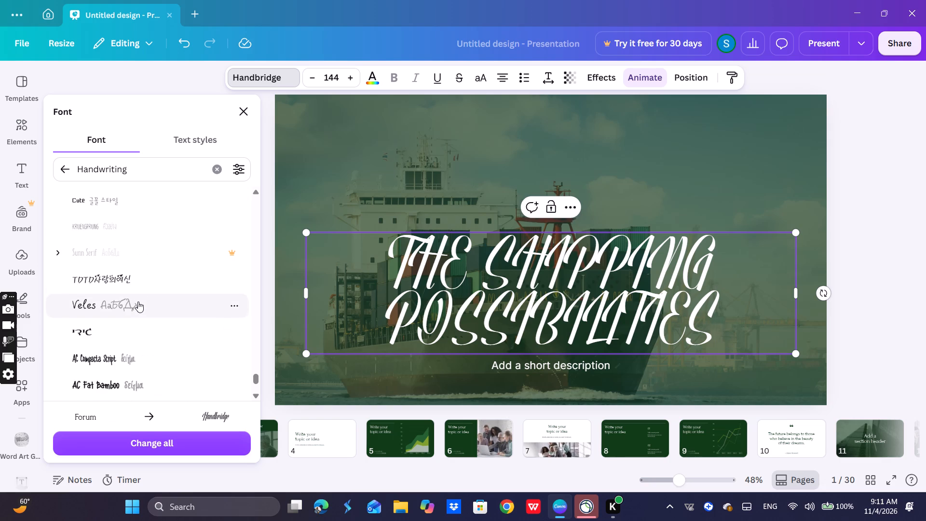
scroll(138, 302, down, 7)
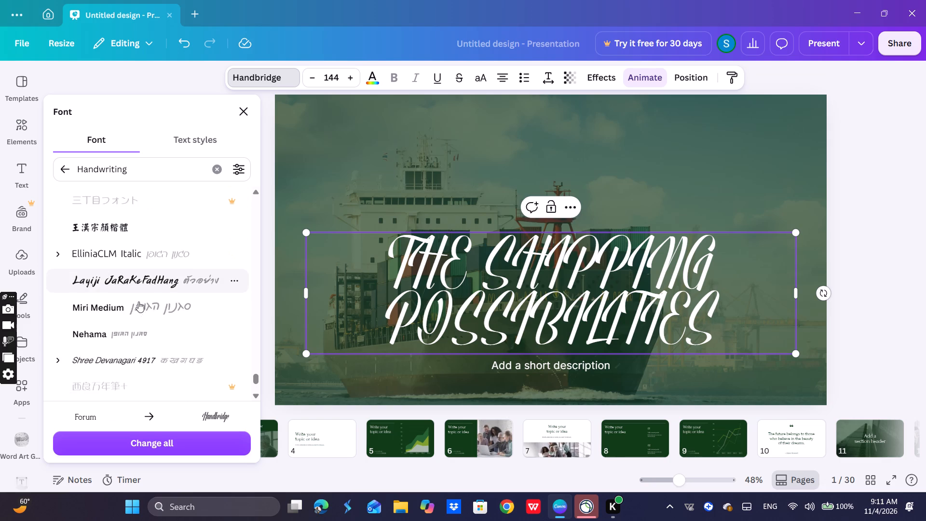
scroll(142, 303, up, 3)
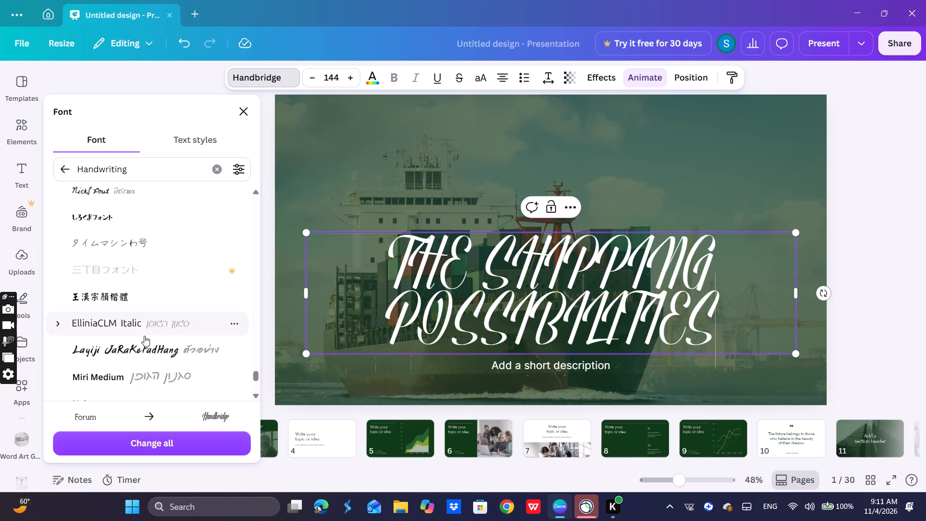
scroll(142, 323, down, 5)
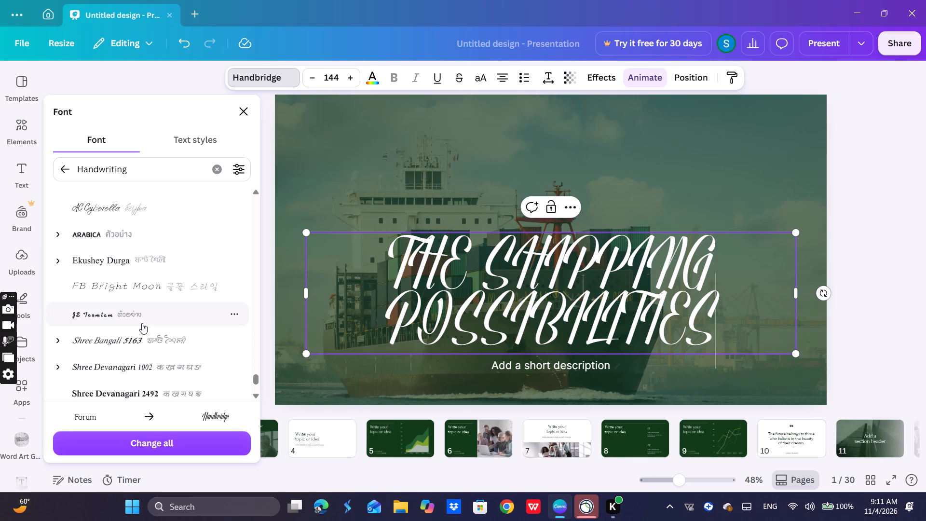
scroll(142, 323, down, 5)
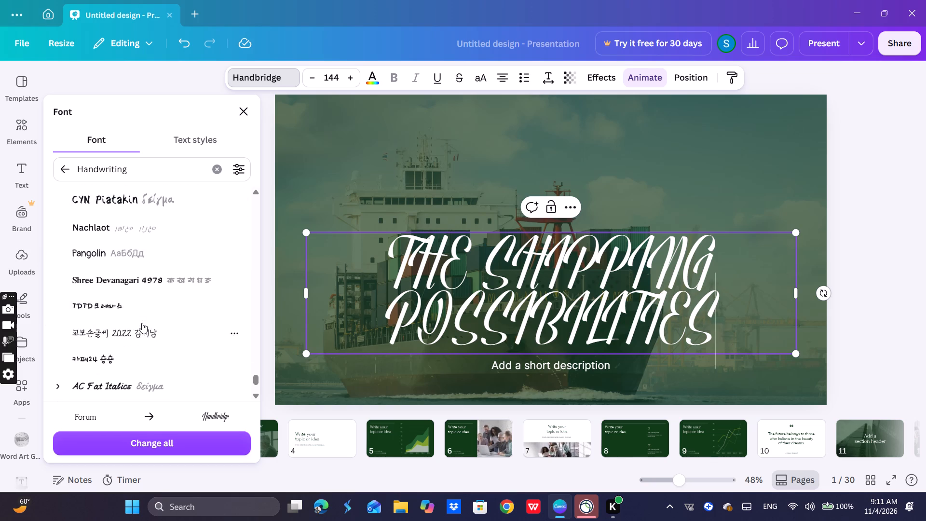
scroll(142, 323, down, 4)
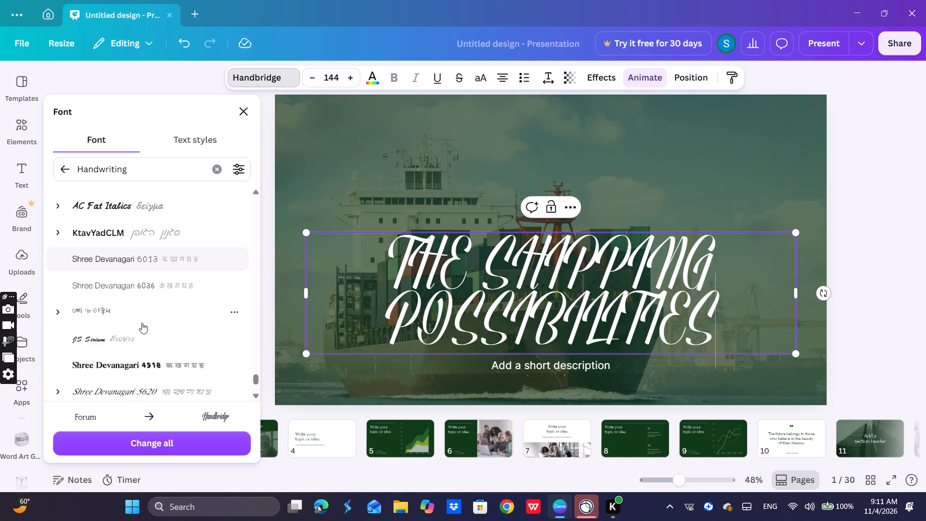
scroll(142, 323, down, 4)
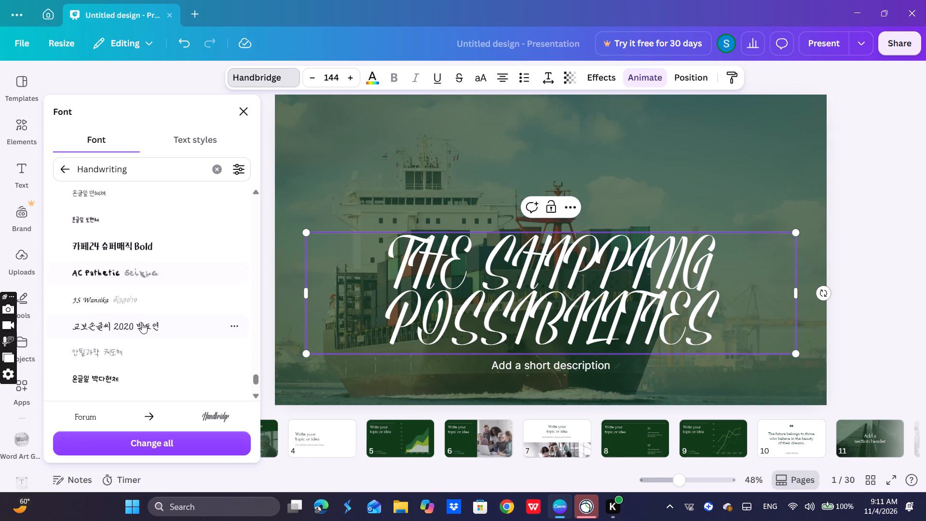
scroll(142, 323, down, 6)
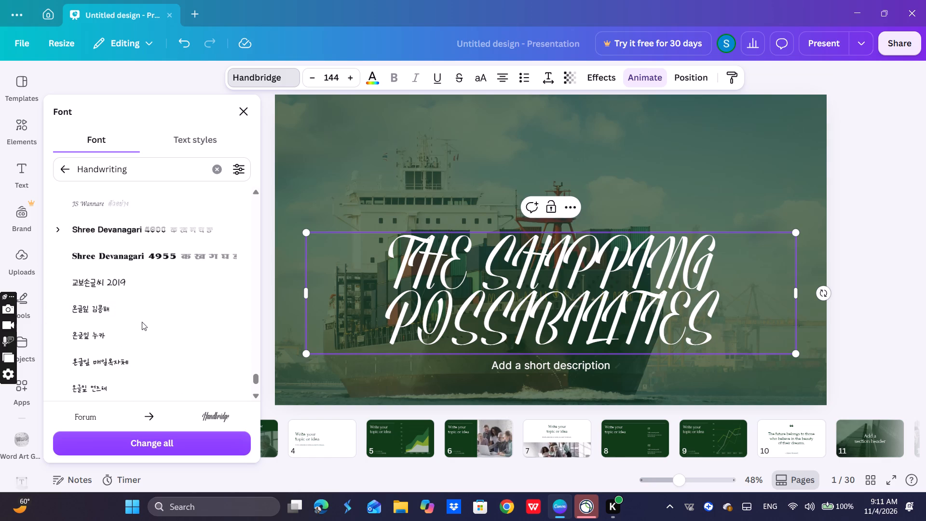
scroll(142, 322, down, 5)
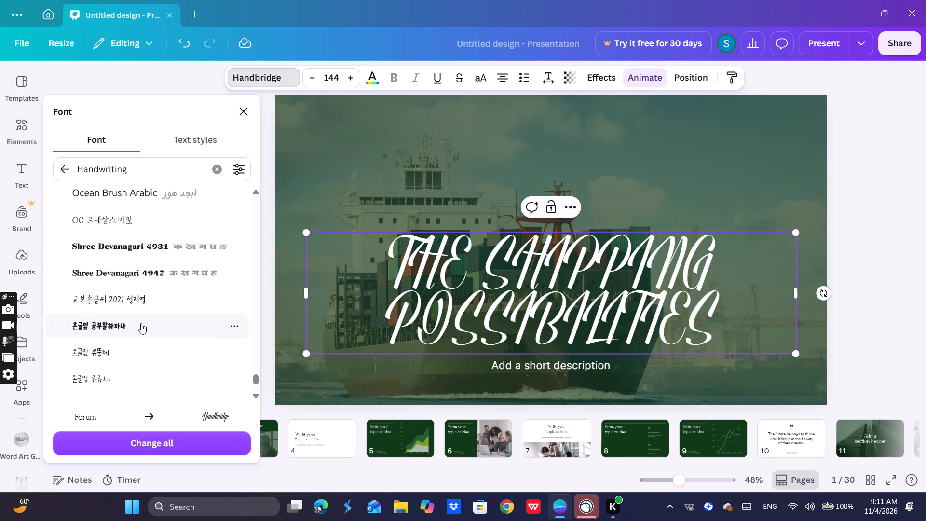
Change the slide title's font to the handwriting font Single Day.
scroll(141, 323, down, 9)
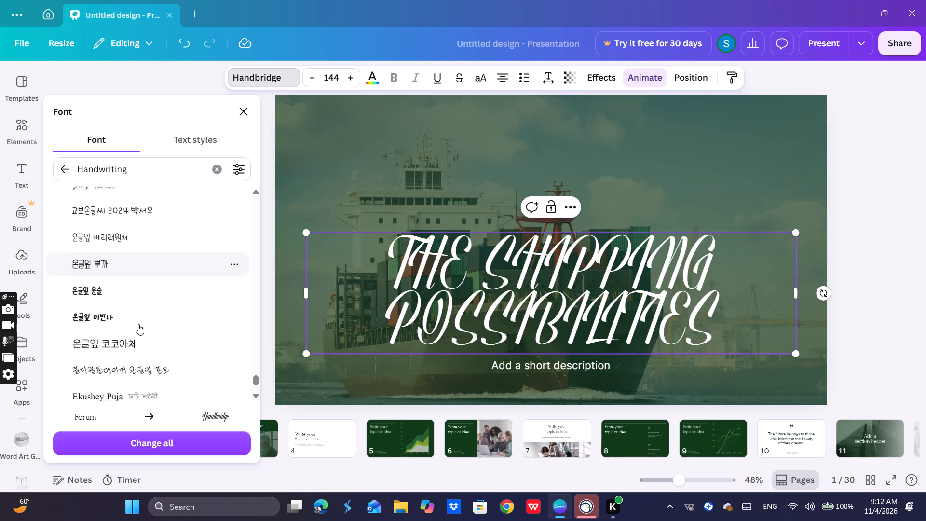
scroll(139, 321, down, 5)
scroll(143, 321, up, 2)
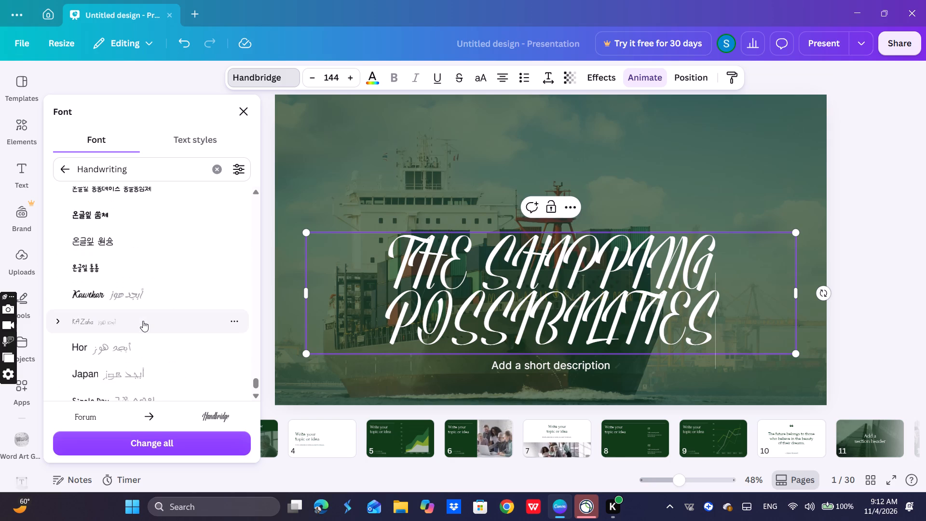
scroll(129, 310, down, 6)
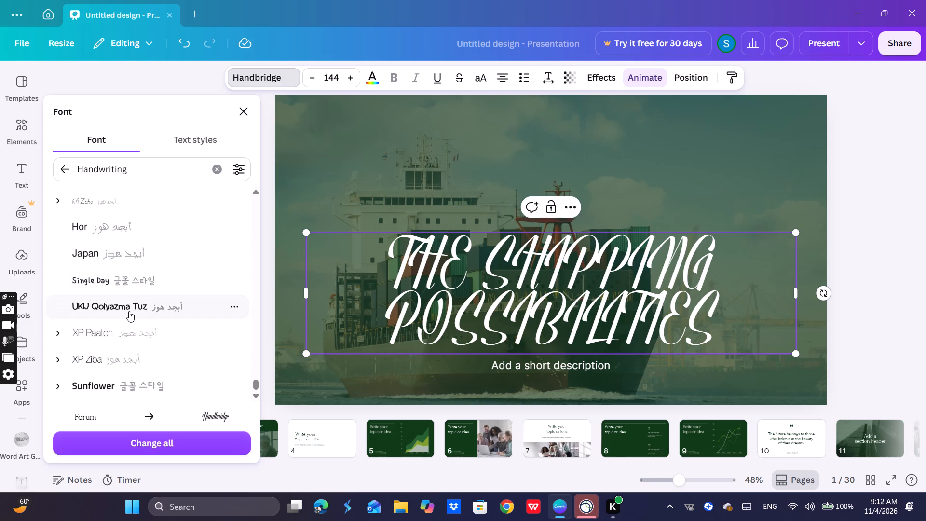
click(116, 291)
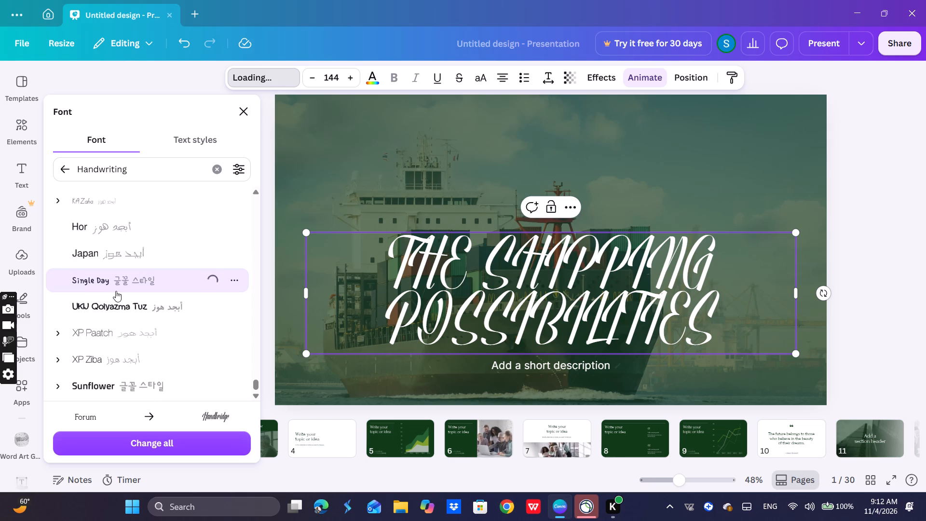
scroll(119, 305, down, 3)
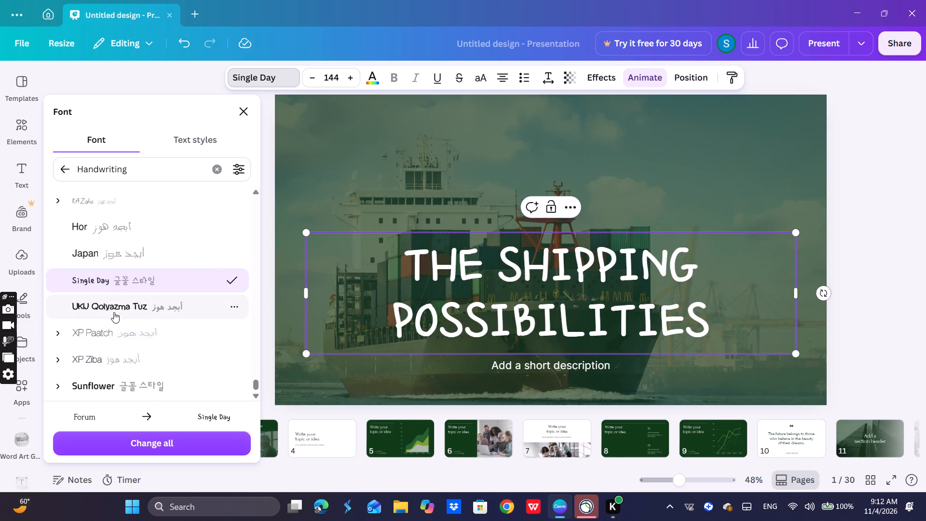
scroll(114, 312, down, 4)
Look through the Bold font category for a font that suits the slide title.
click(67, 165)
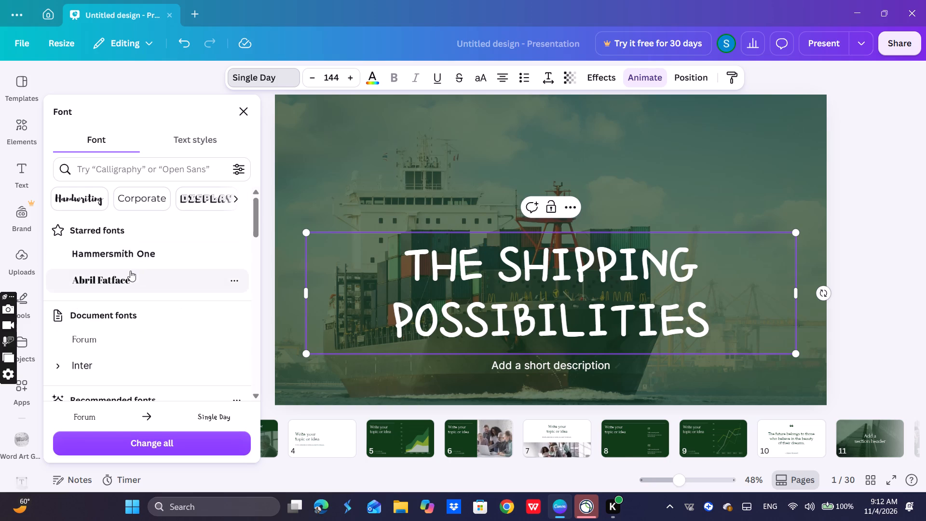
click(233, 193)
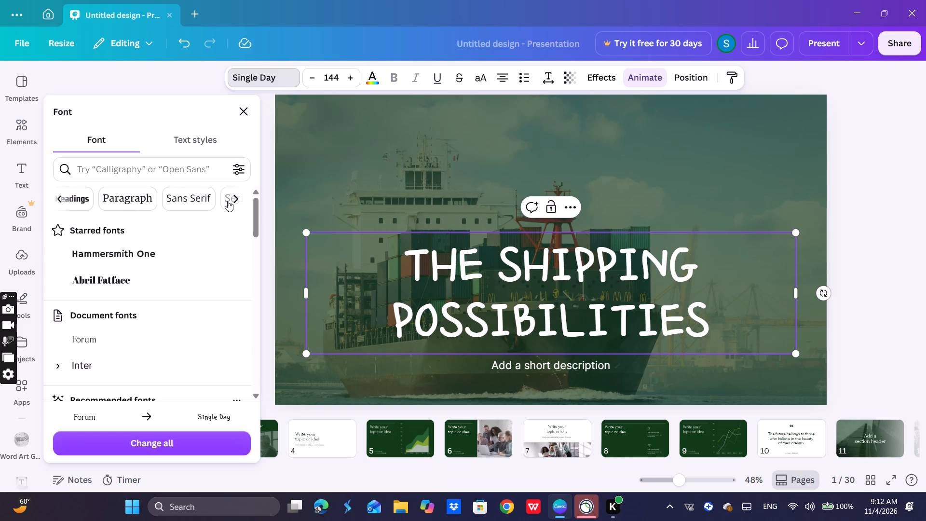
click(235, 200)
click(207, 197)
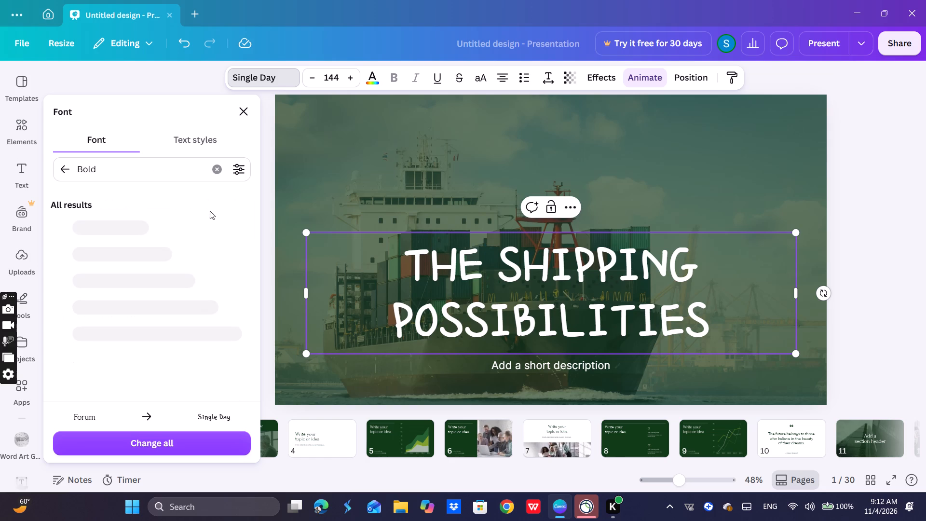
scroll(177, 296, down, 2)
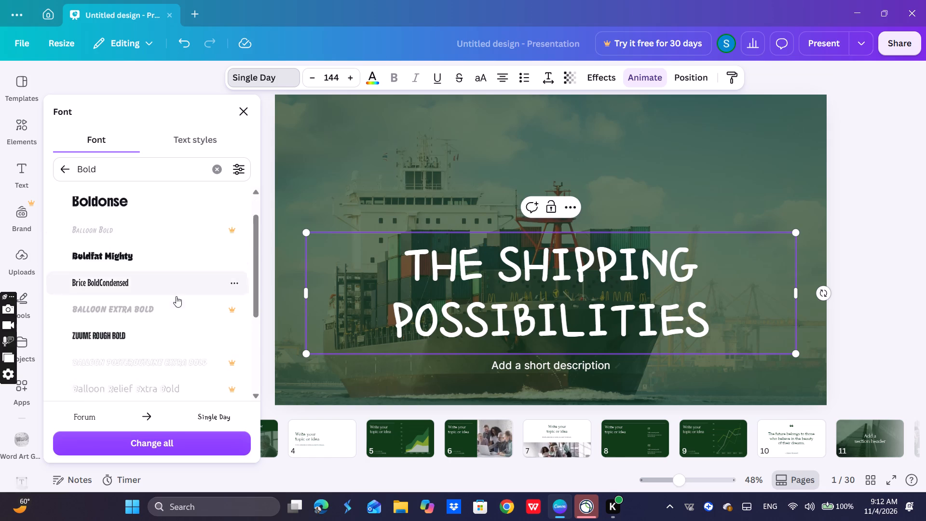
scroll(176, 295, down, 5)
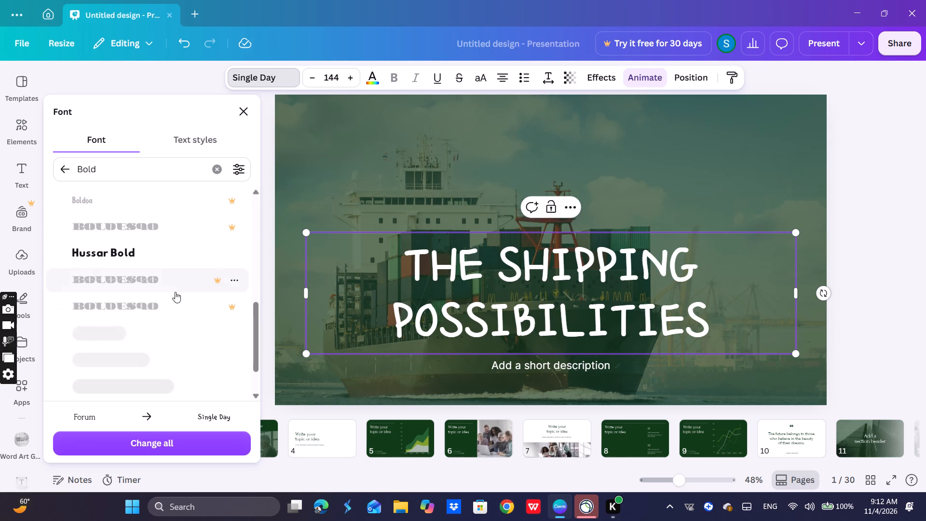
scroll(175, 292, down, 2)
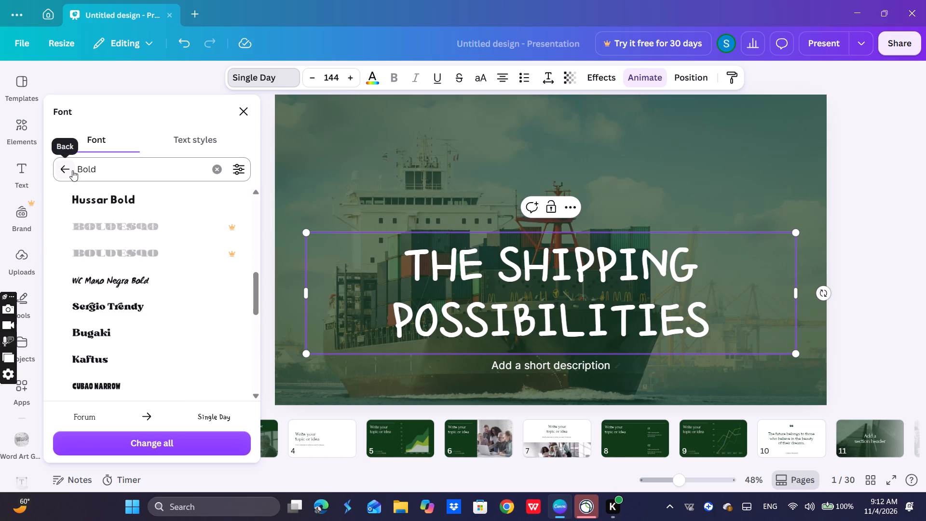
Return to the general font list and change the slide title's font to Impact.
click(72, 170)
scroll(115, 274, down, 3)
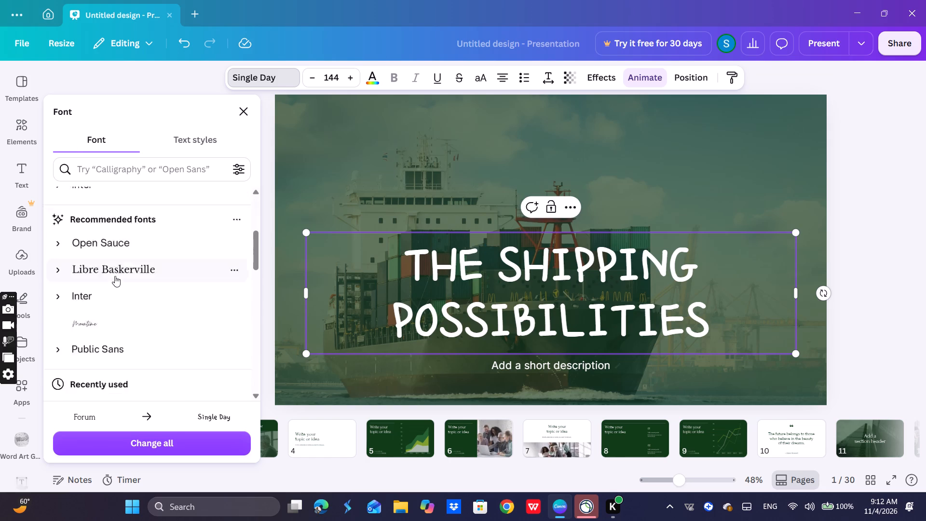
scroll(115, 276, down, 4)
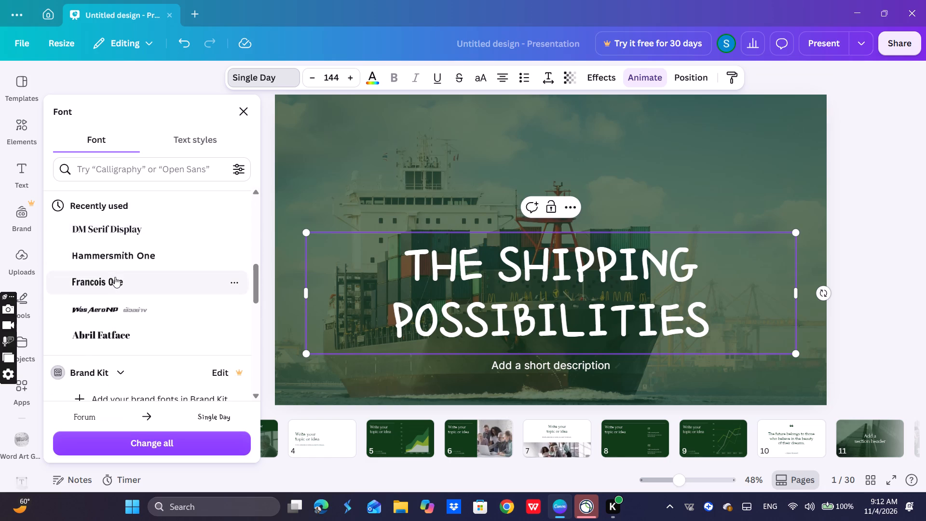
scroll(120, 278, down, 3)
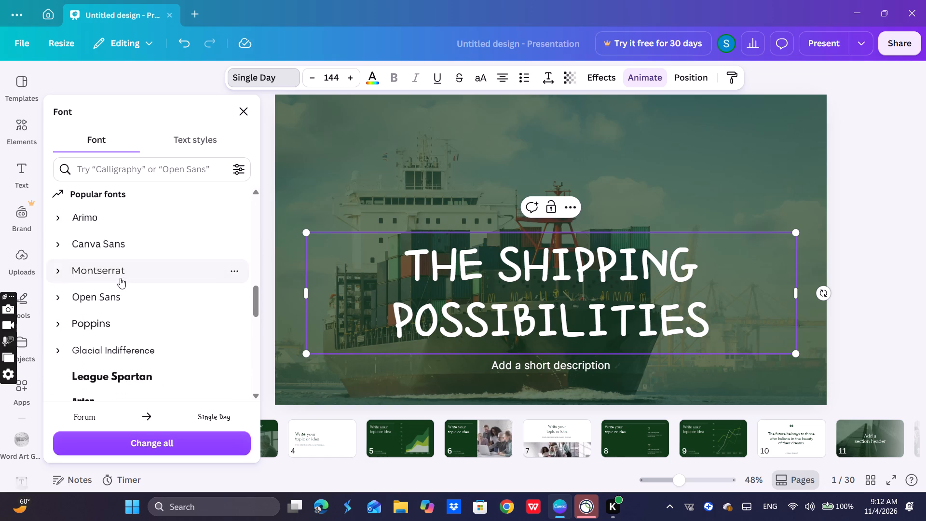
scroll(120, 278, down, 6)
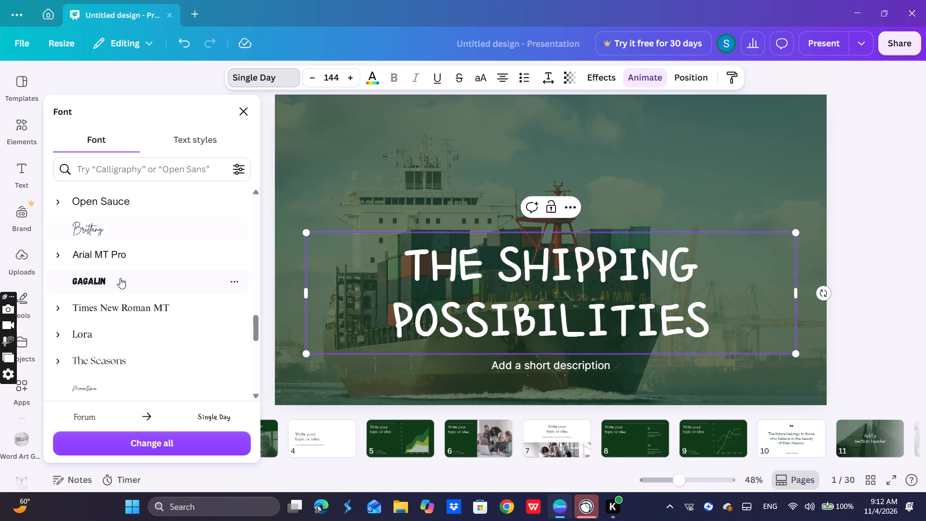
scroll(120, 278, down, 5)
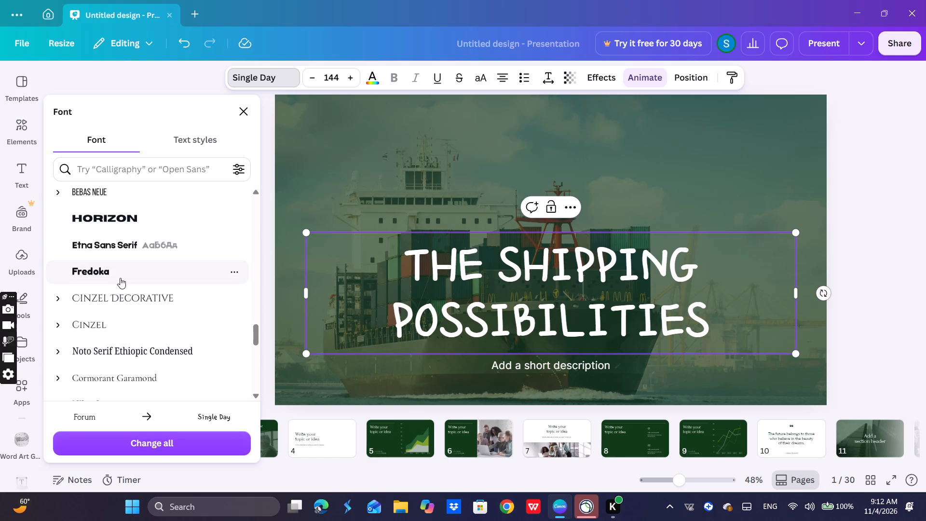
scroll(120, 278, down, 4)
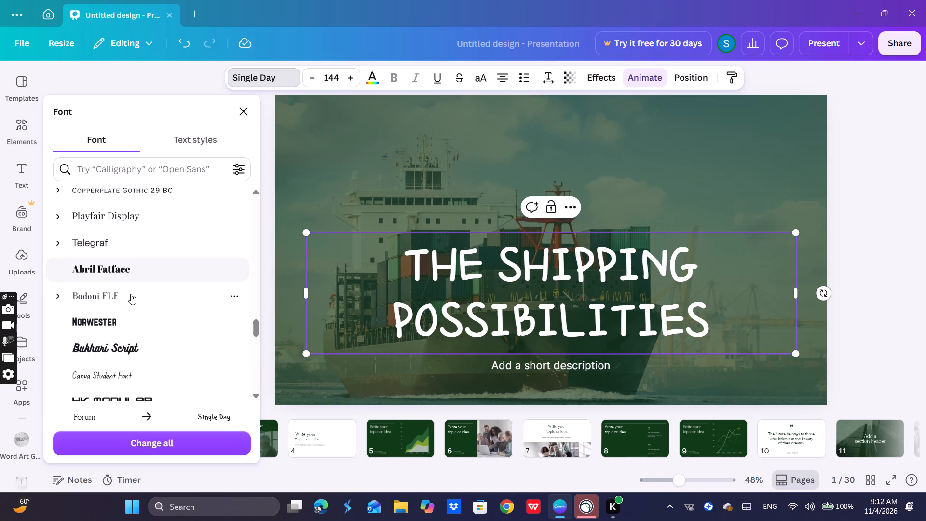
scroll(133, 296, down, 5)
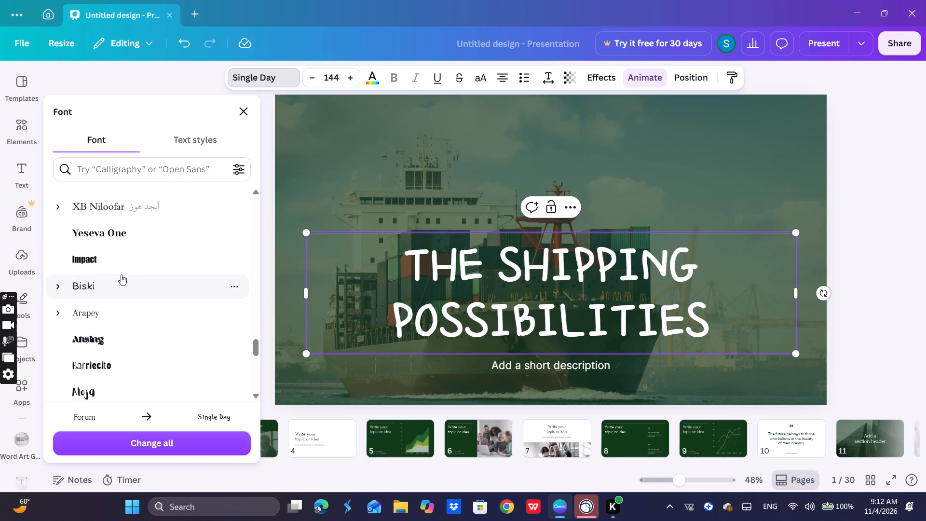
click(114, 269)
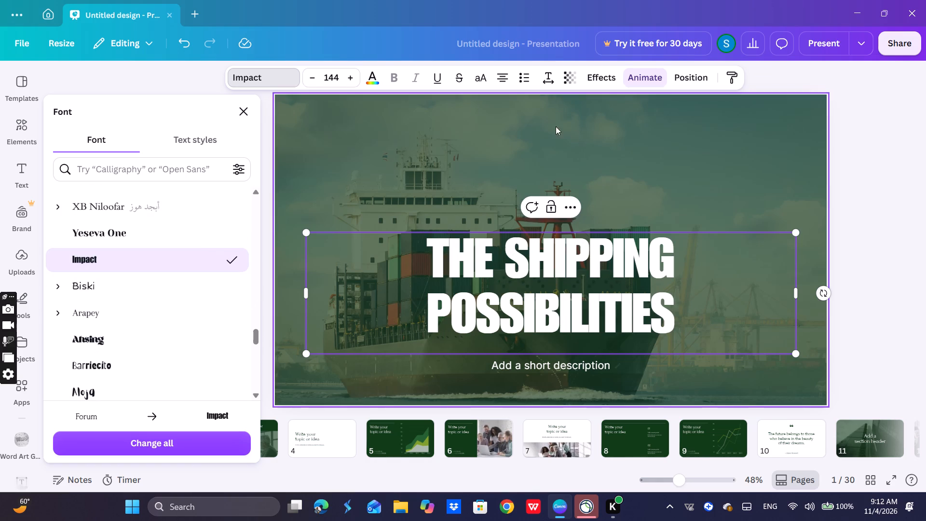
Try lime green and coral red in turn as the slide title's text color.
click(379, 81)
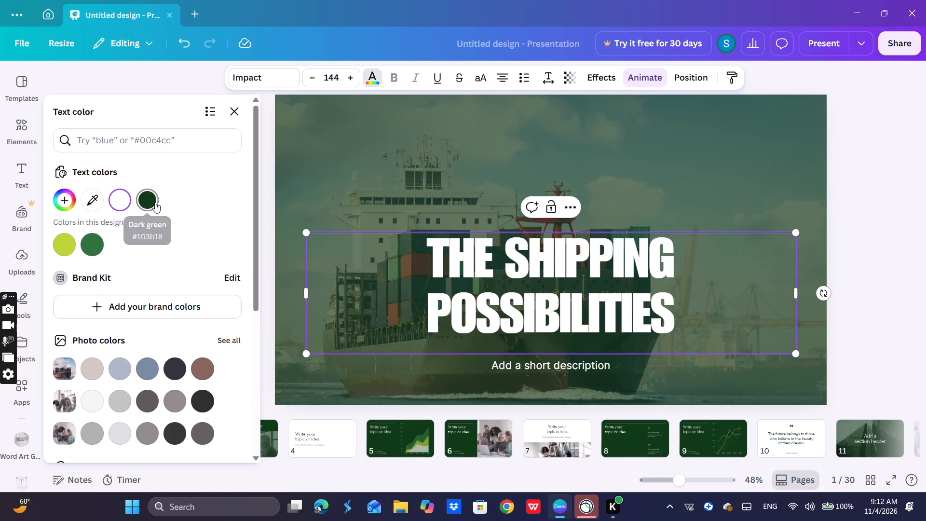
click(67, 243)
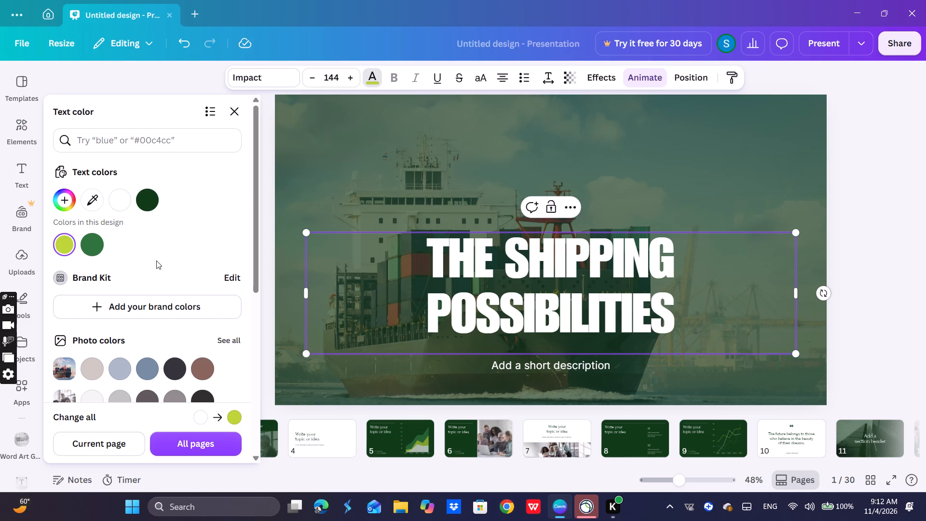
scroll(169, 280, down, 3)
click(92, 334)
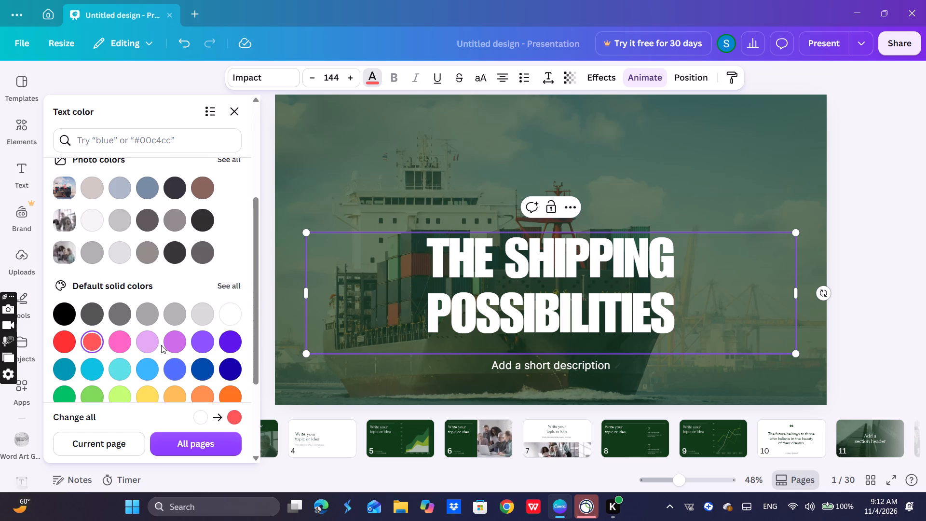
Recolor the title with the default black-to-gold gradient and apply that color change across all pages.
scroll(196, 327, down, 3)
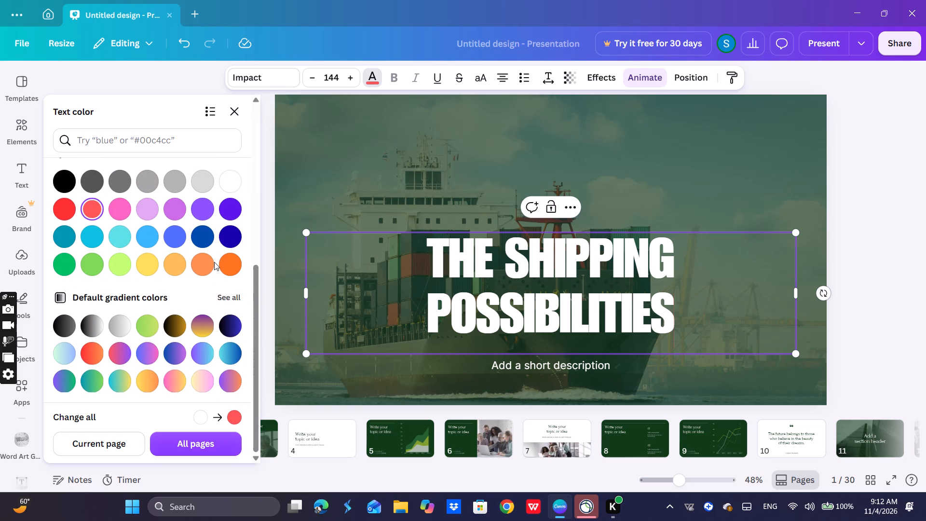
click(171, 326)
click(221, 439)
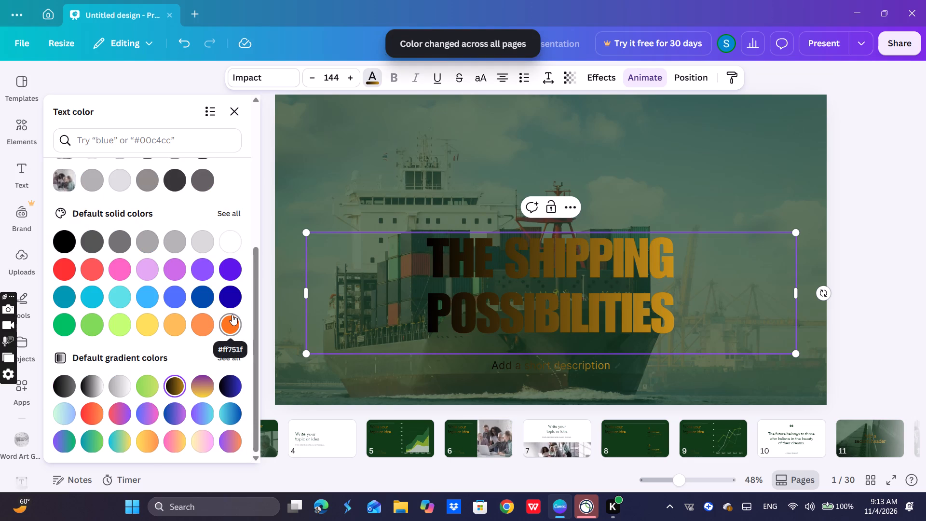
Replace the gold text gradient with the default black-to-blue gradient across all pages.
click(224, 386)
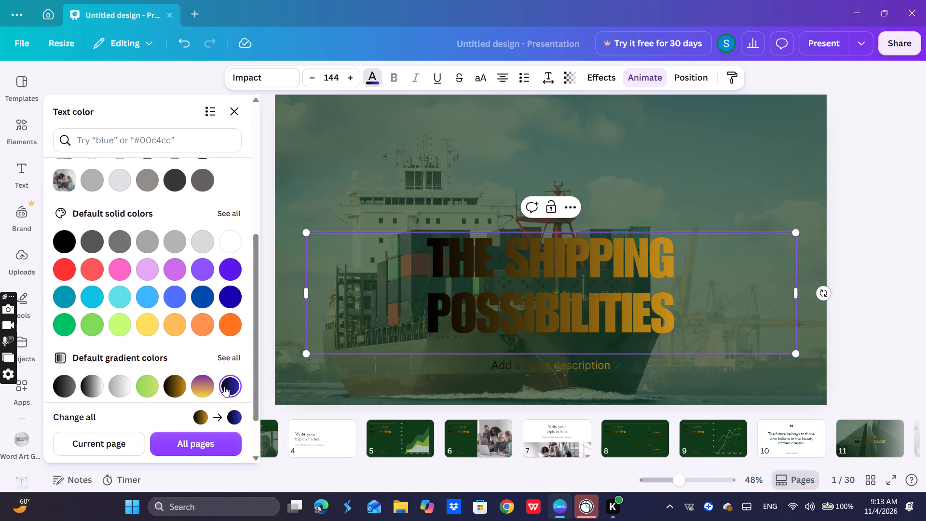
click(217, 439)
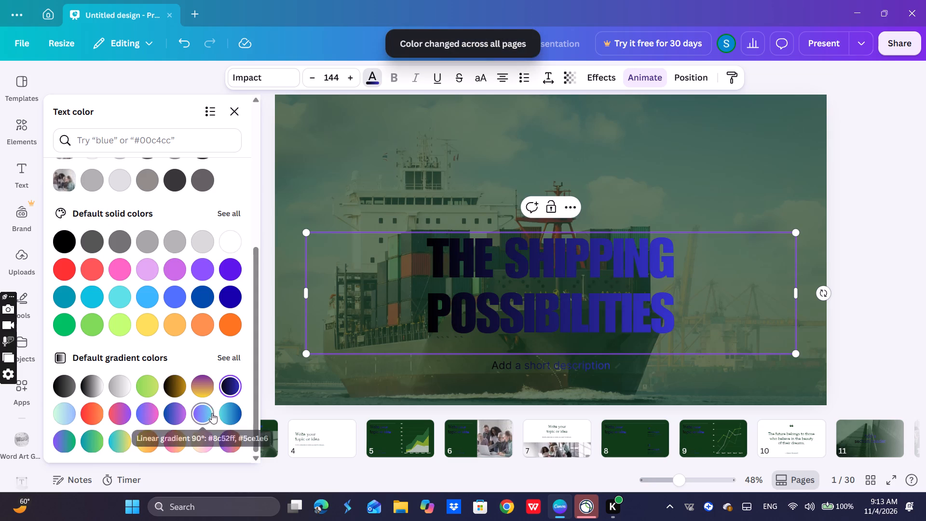
Replace the blue text gradient with the default light green gradient across all pages.
click(152, 384)
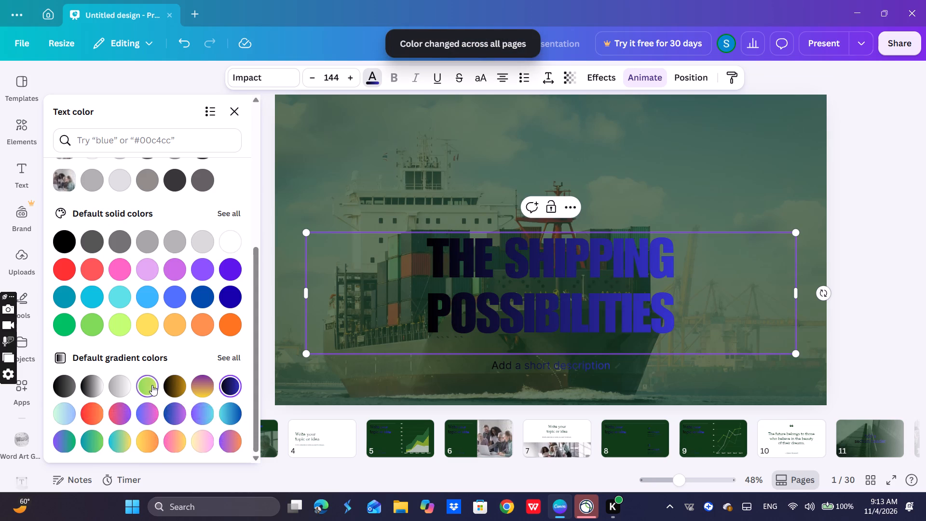
click(209, 436)
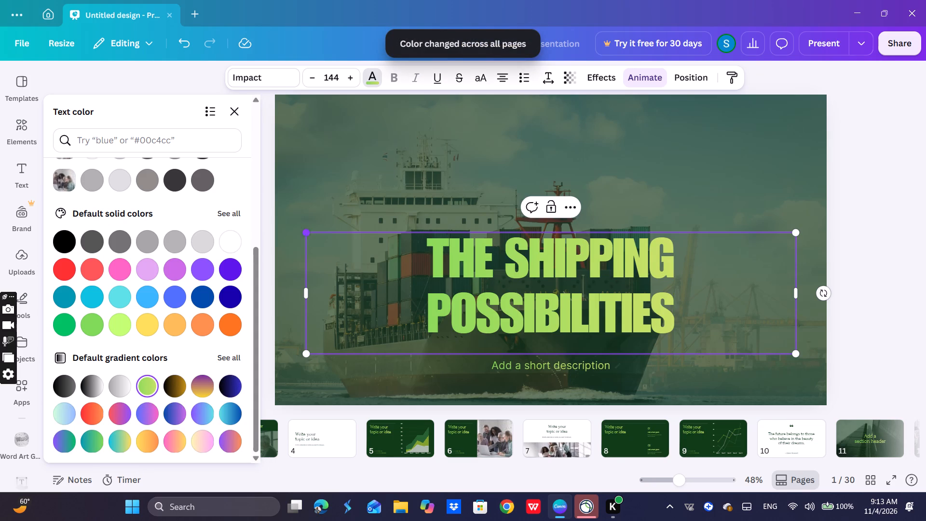
Widen the slide title's text box on both sides to about 1,830, fitting THE SHIPPING POSSIBILITIES on one line.
drag(798, 296, 818, 290)
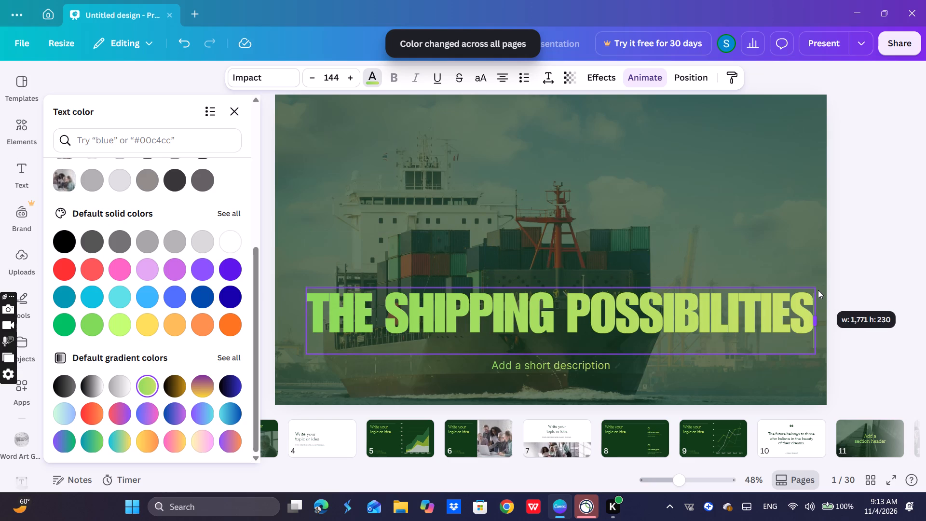
drag(818, 290, 819, 290)
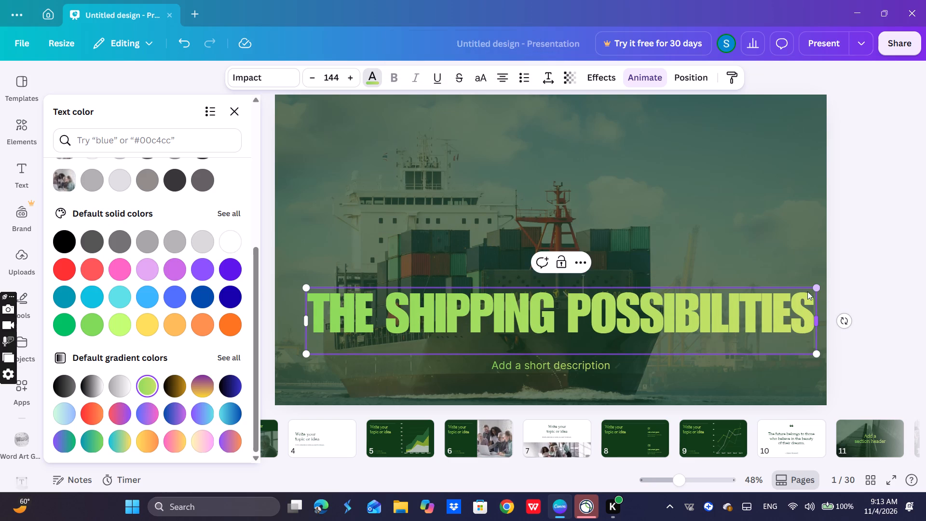
drag(303, 320, 287, 319)
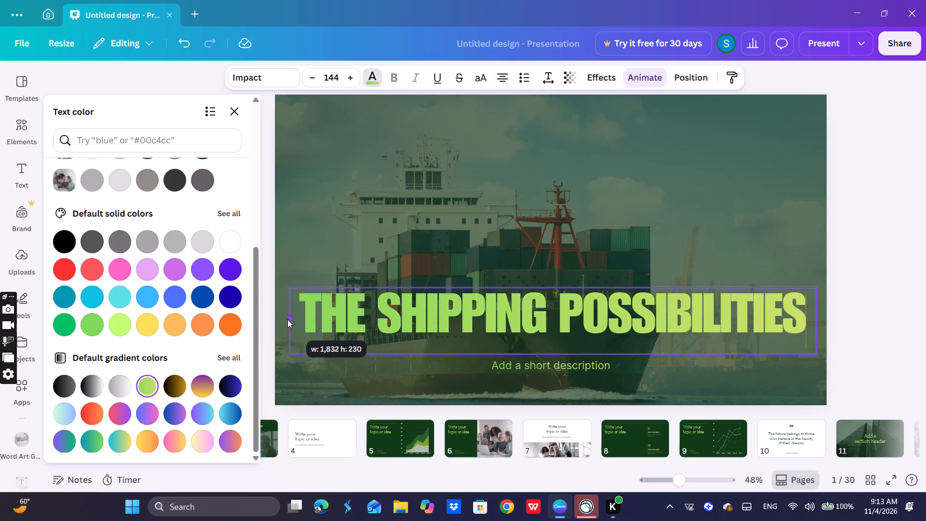
drag(287, 319, 284, 330)
click(448, 314)
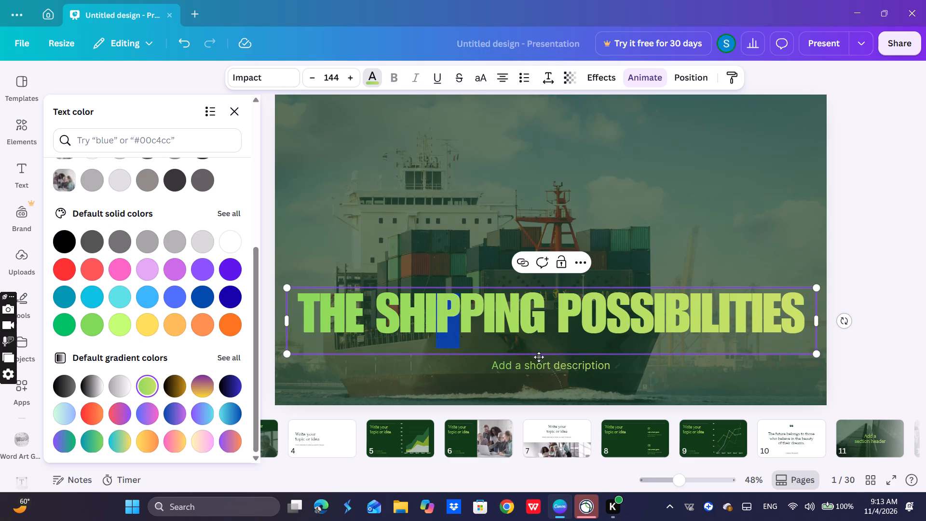
Replace the title slide's description placeholder with "The Best Routes to middle east".
click(539, 370)
click(614, 363)
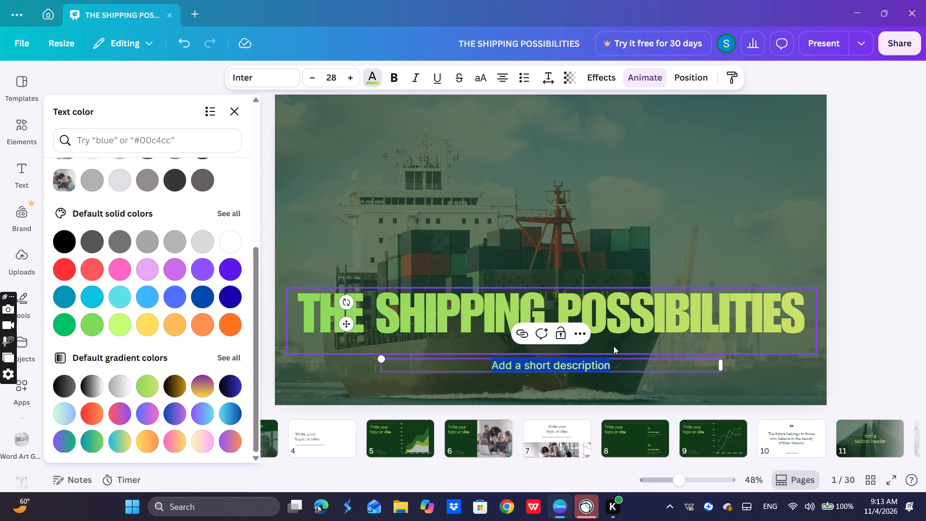
key(t)
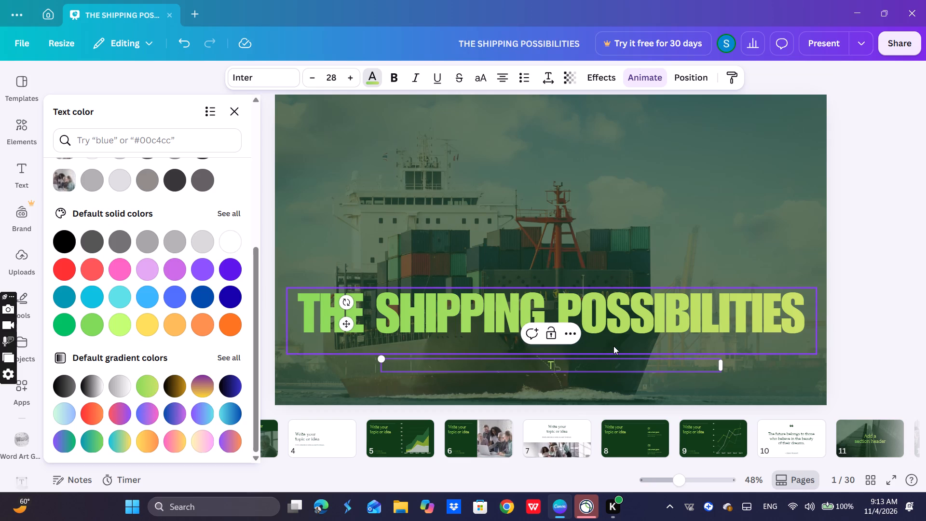
text(he)
key(space)
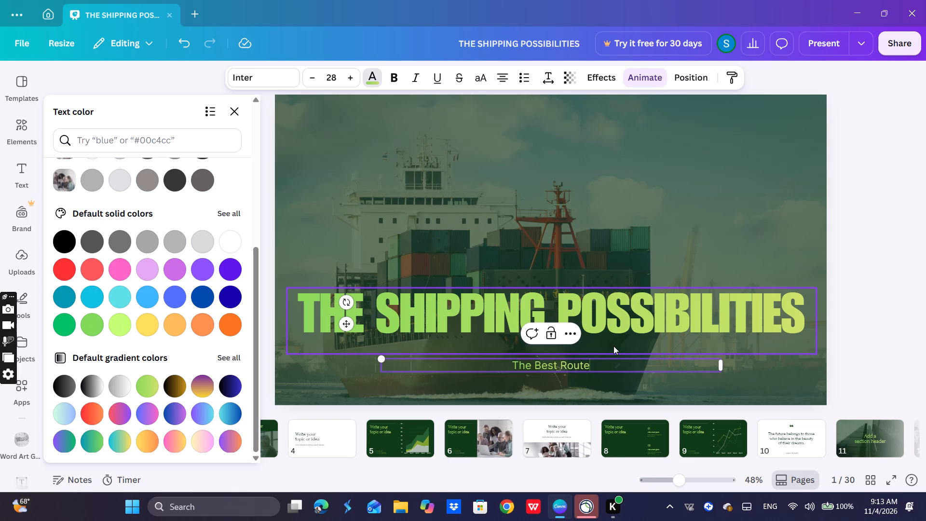
text(in)
key(space)
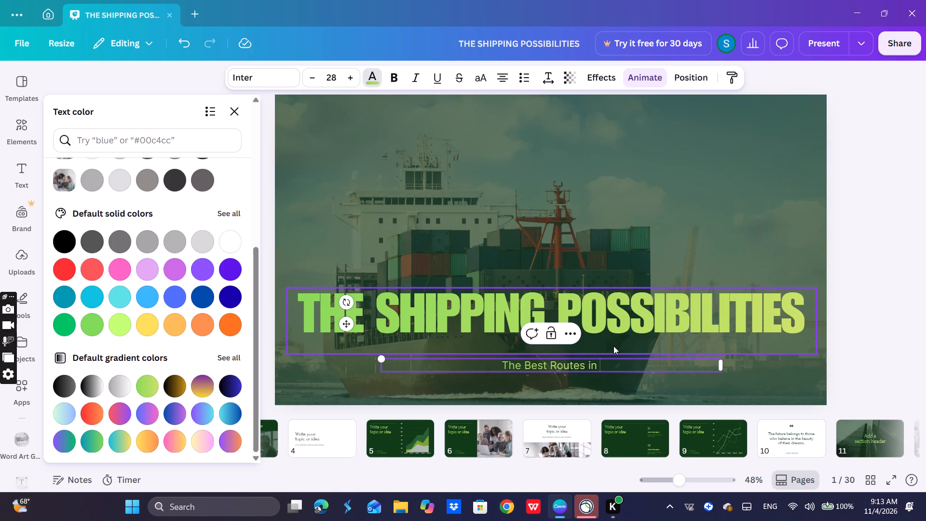
key(BackSpace)
key(BackSpace)
key(BackSpace)
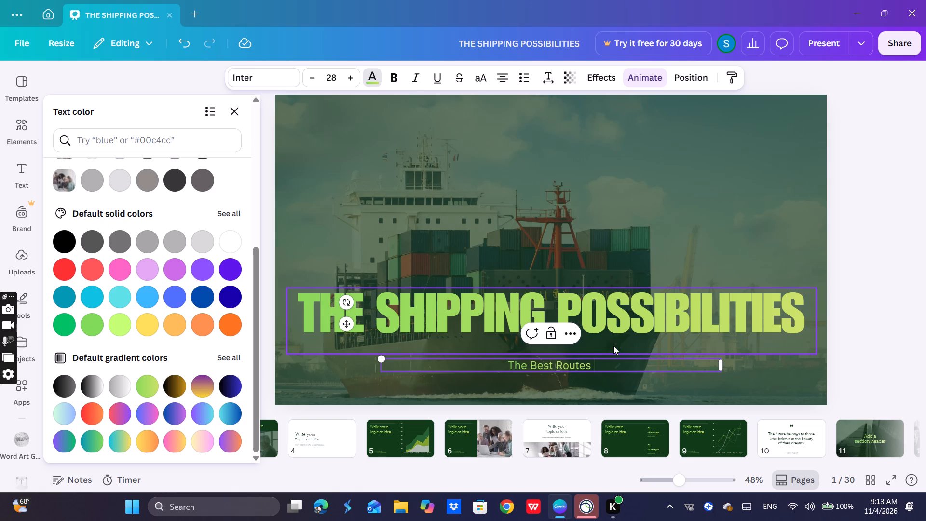
text(to)
key(space)
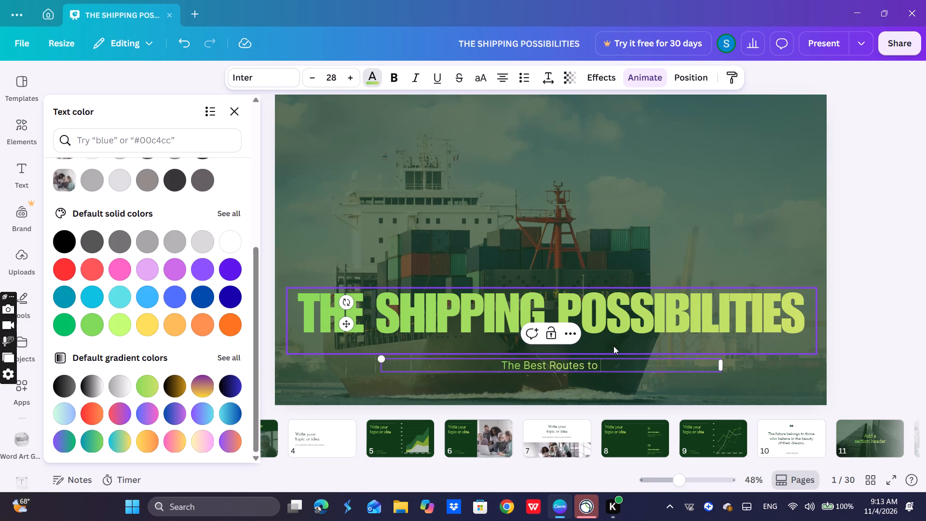
text(middle)
key(space)
text(east)
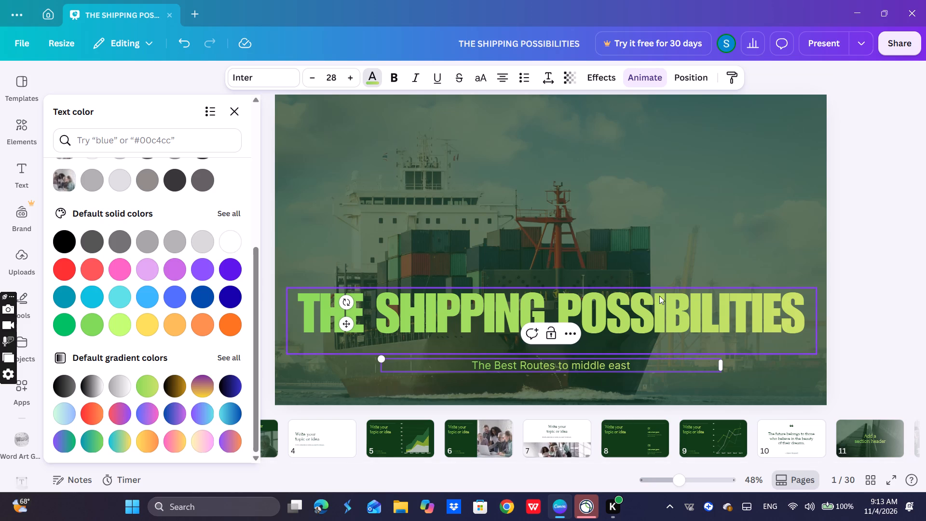
Capitalize the region name in the title slide's description so it reads "Middle East".
click(612, 368)
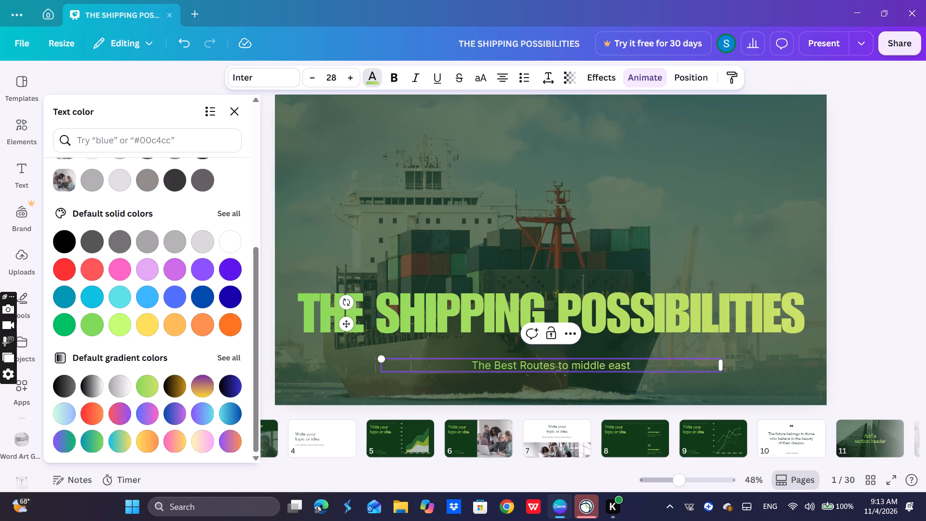
key(BackSpace)
key(e)
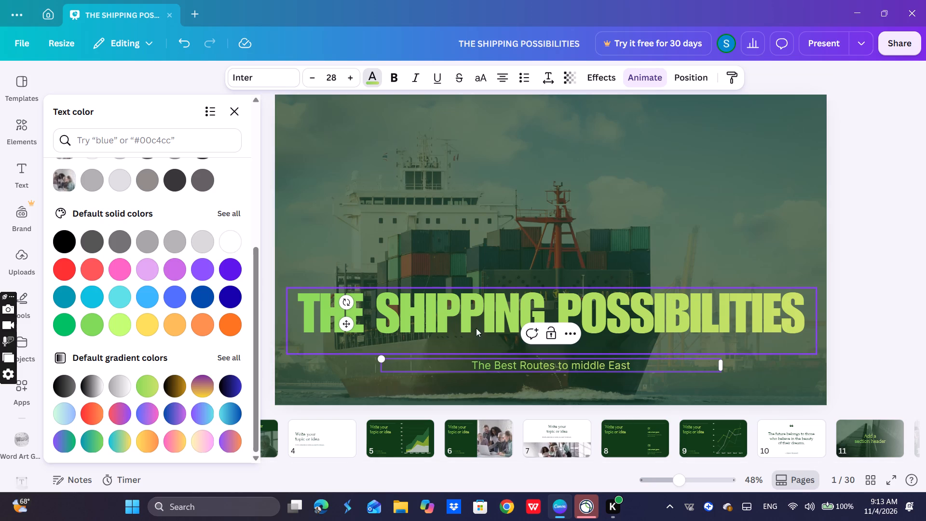
click(578, 368)
key(m)
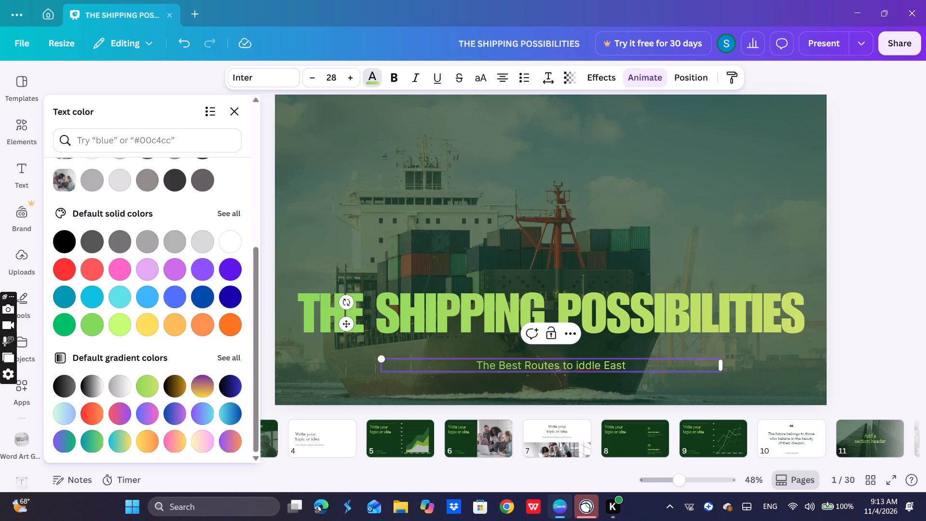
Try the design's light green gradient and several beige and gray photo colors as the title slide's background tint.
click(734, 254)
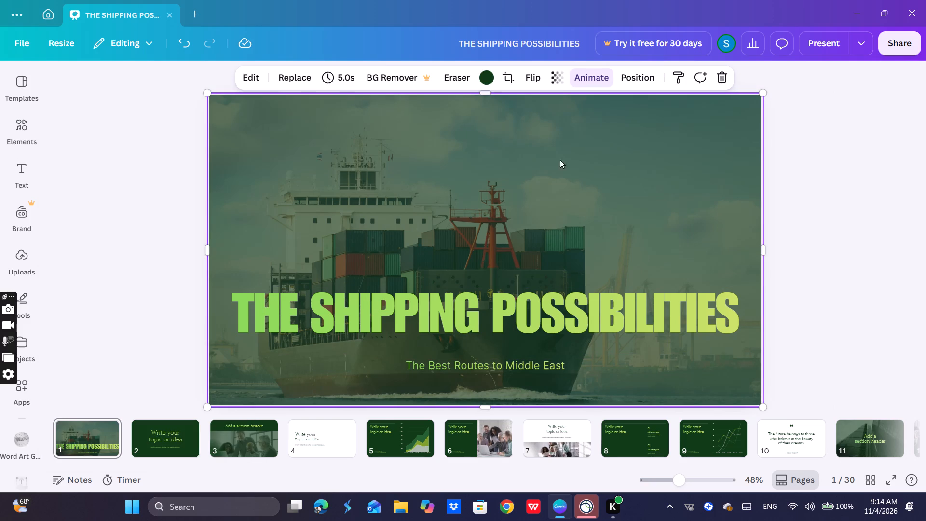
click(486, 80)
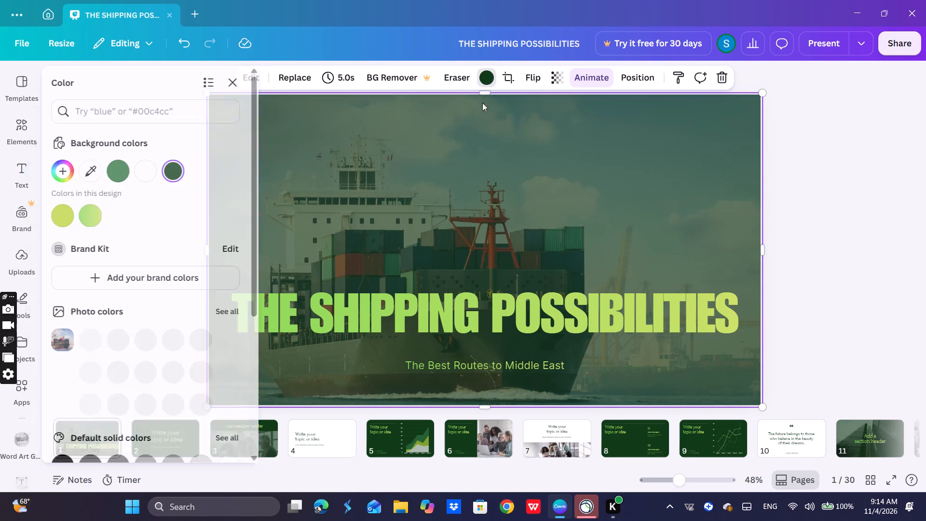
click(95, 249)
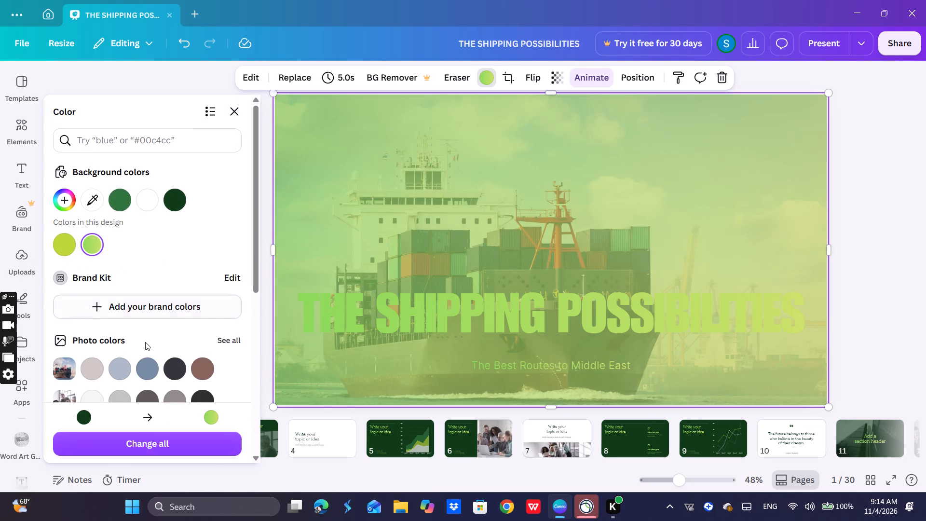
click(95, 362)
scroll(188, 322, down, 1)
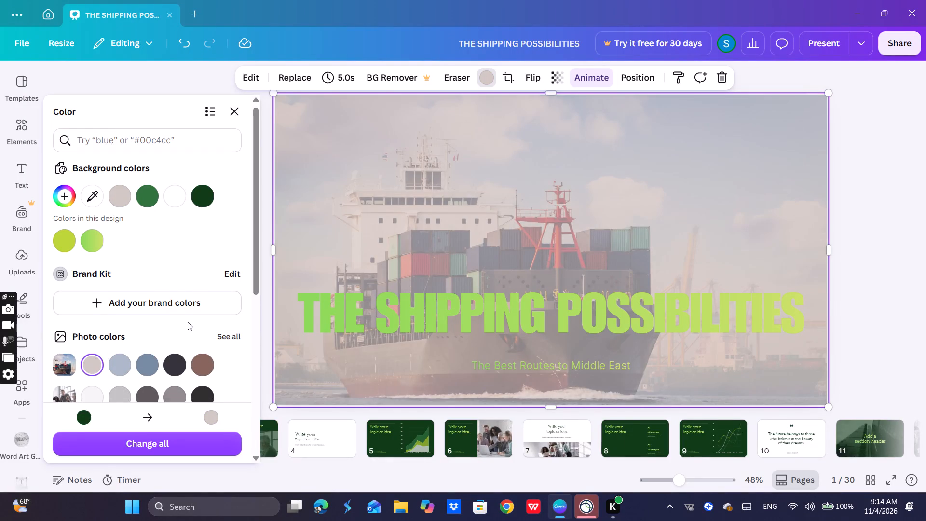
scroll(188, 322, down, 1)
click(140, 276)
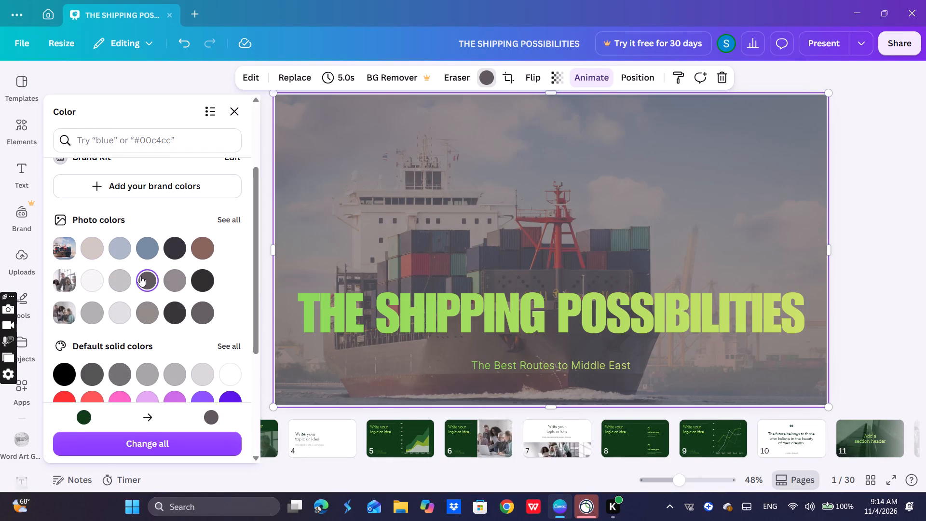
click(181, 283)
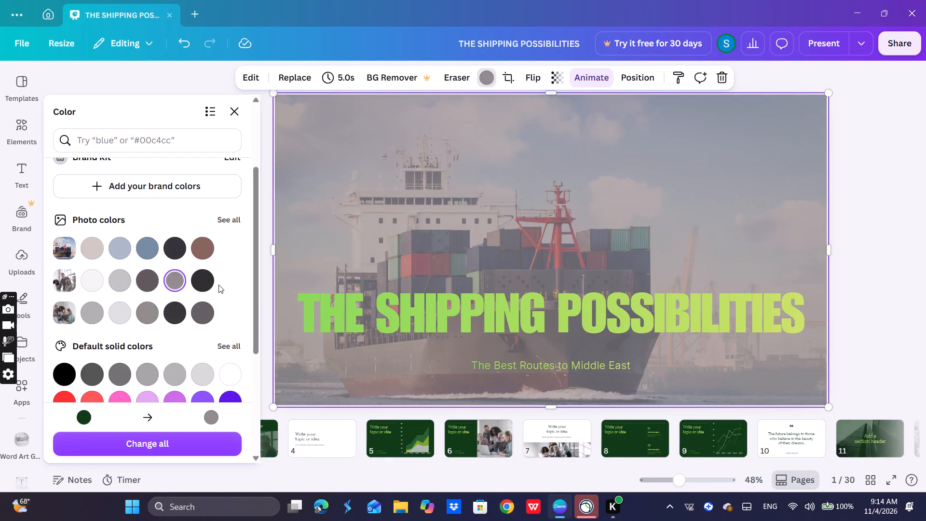
Set the background tint to the near-black color in the second photo palette and change it across all pages.
click(209, 282)
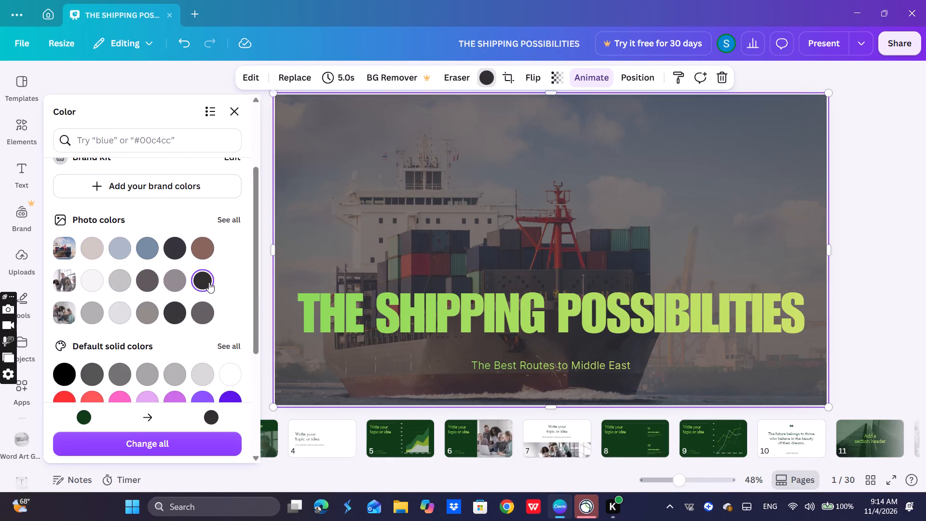
click(188, 433)
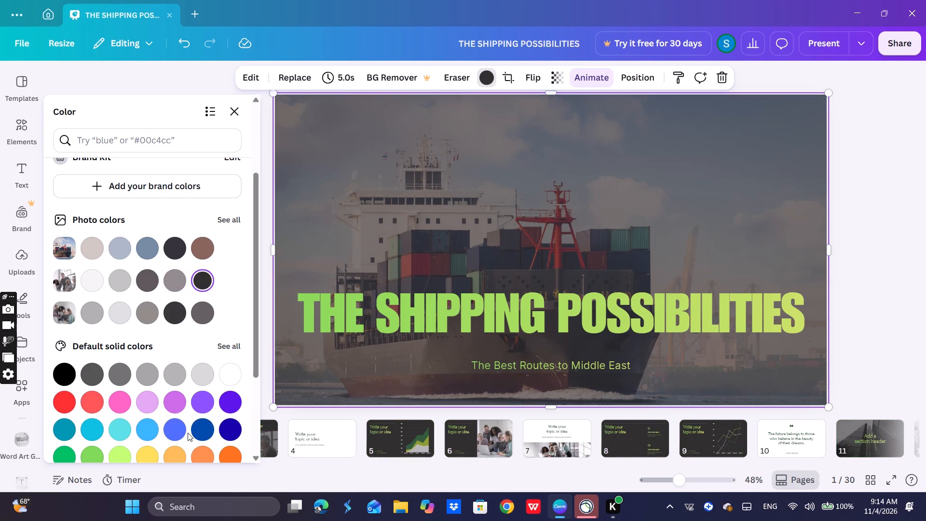
click(641, 218)
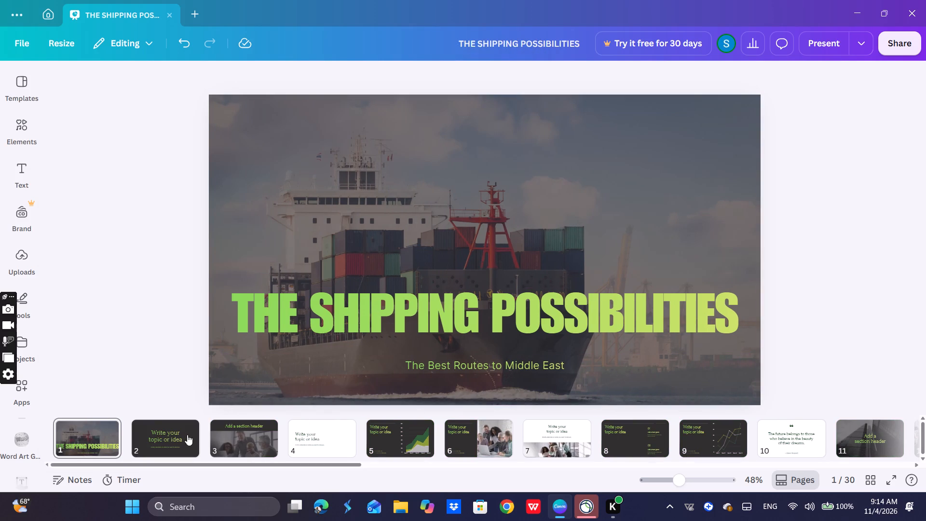
Replace the page 2 heading "Write your topic or idea" with "STRAIT OF HARMOUZ".
scroll(480, 224, down, 1)
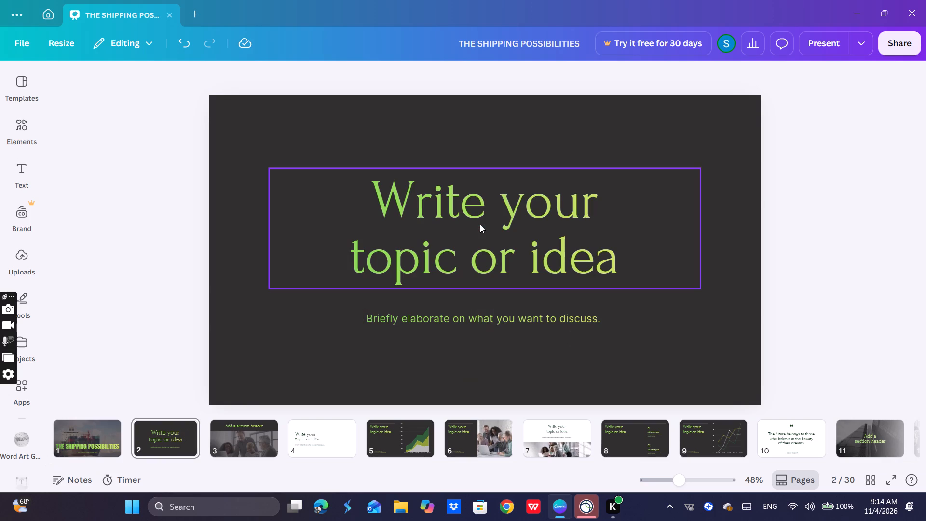
click(471, 201)
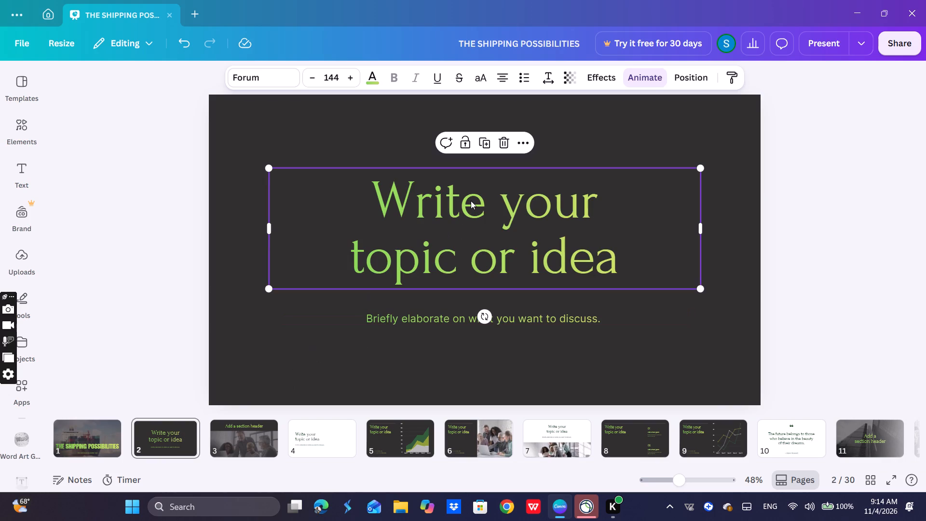
click(617, 260)
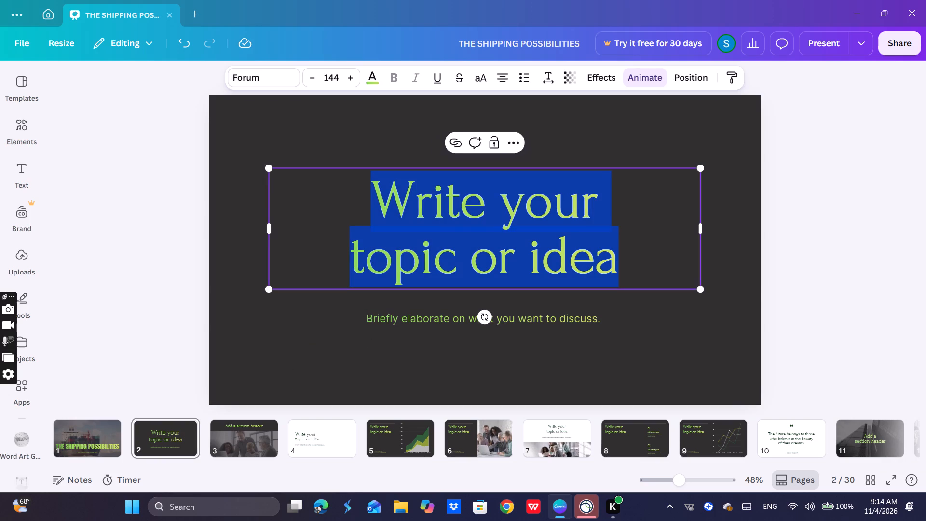
key(t)
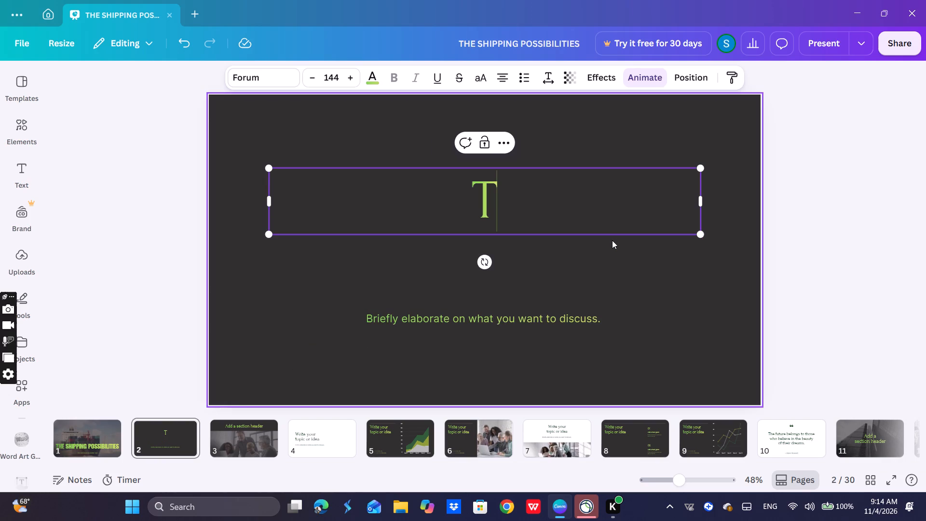
key(BackSpace)
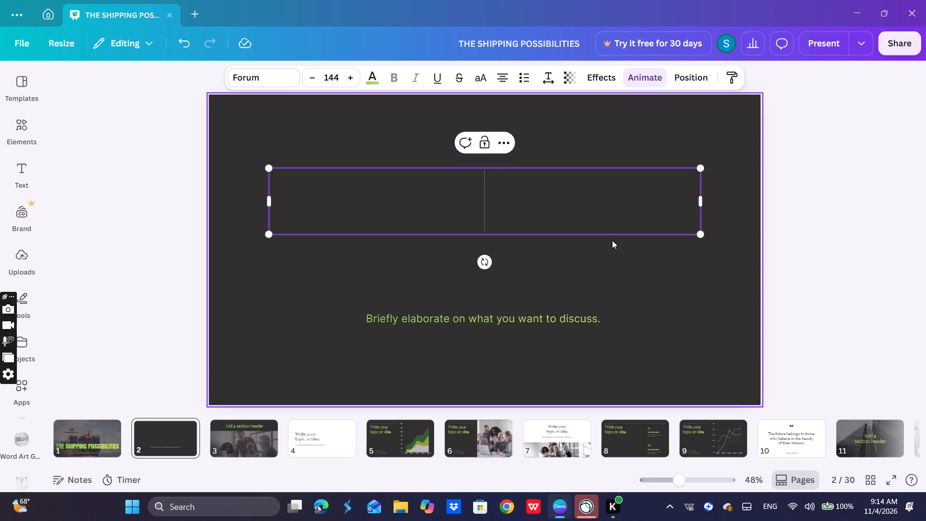
text(STRAIT OF)
key(space)
text(HARMOUX)
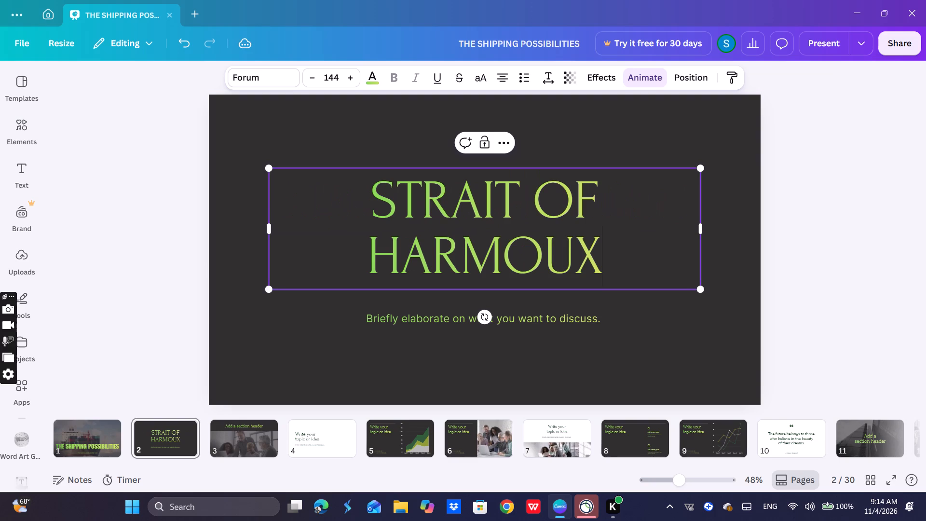
key(BackSpace)
key(z)
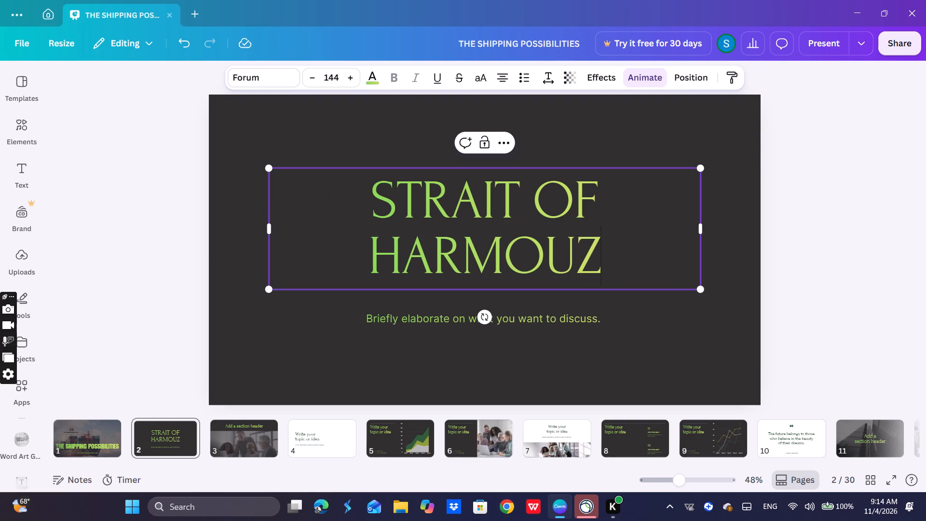
Replace the page 2 subtitle "Briefly elaborate on what you want to discuss." with "WHY NOT PASS THROUGH THE STRAIT OF HARMOUZ".
click(509, 317)
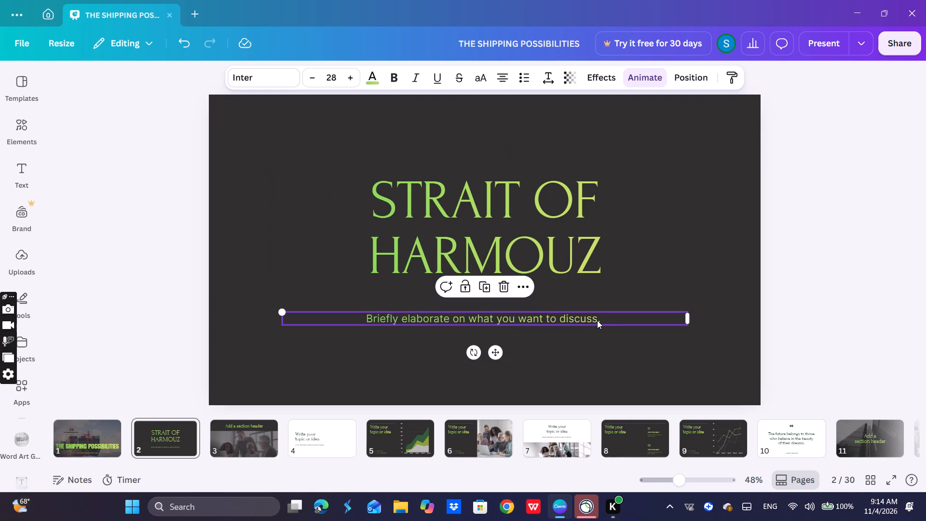
click(597, 320)
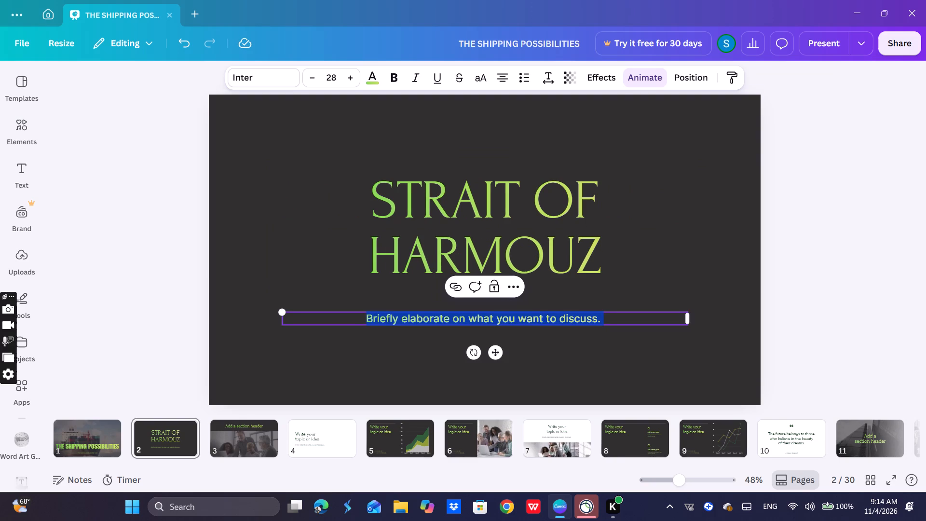
text(WHY)
key(space)
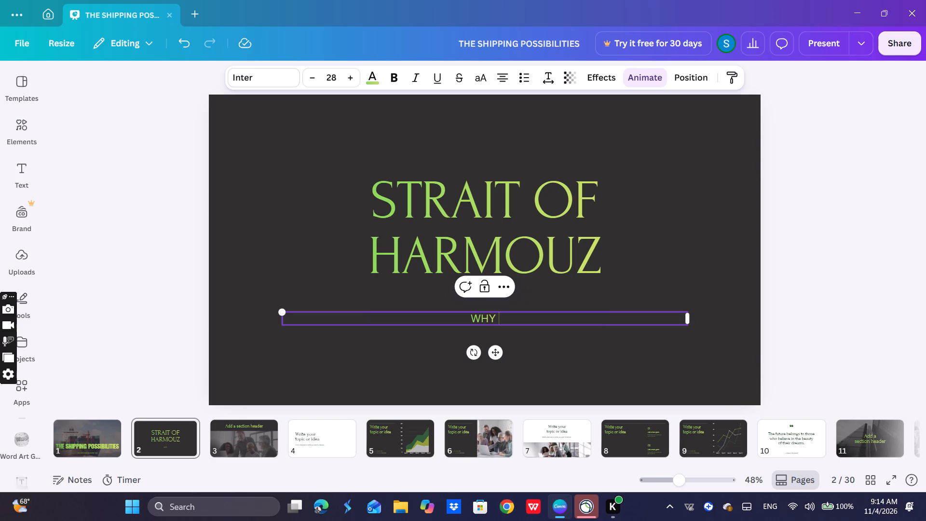
key(c)
key(BackSpace)
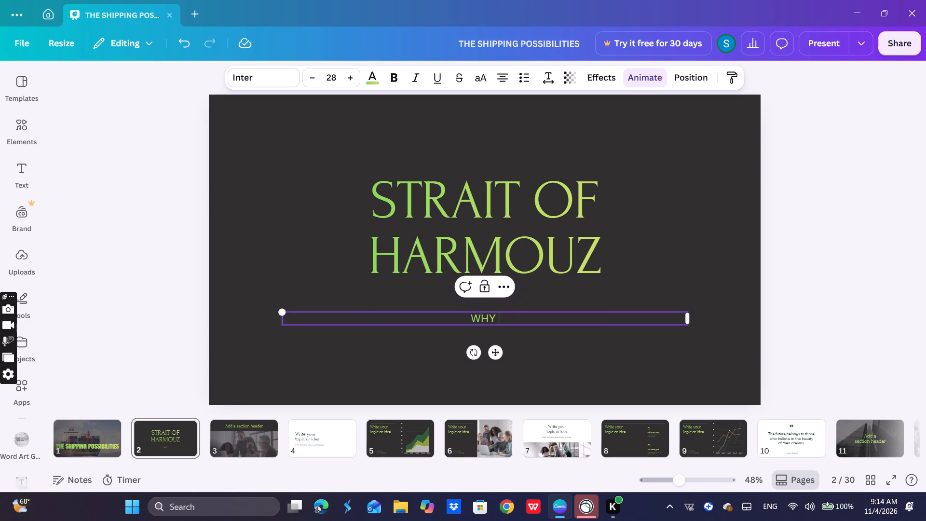
text(NOT)
key(space)
text(PA)
text(SS)
key(space)
text(THROU)
text(GH THE)
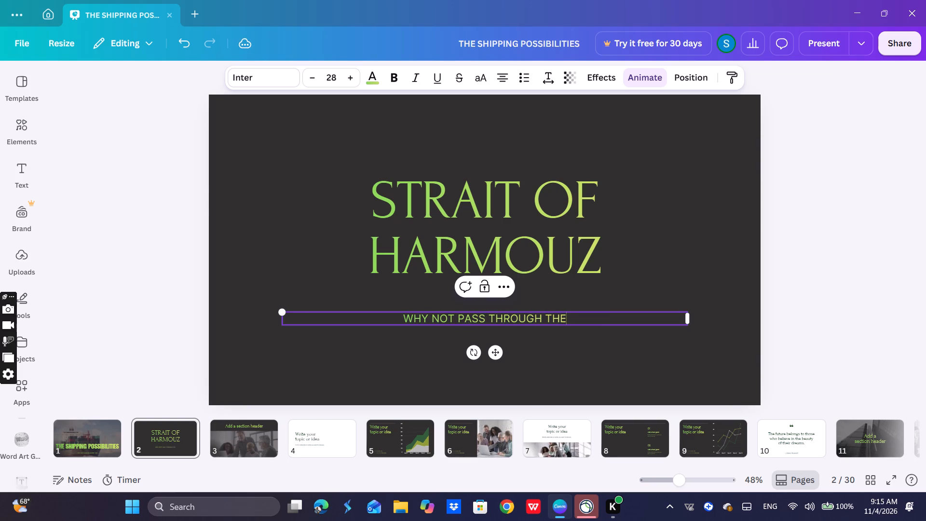
key(space)
text(STRAIT)
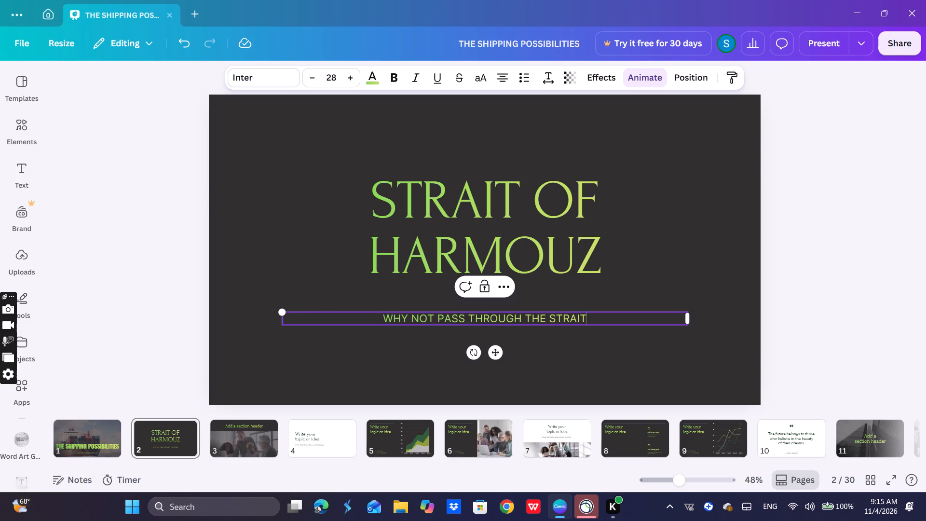
key(space)
text(OF)
key(space)
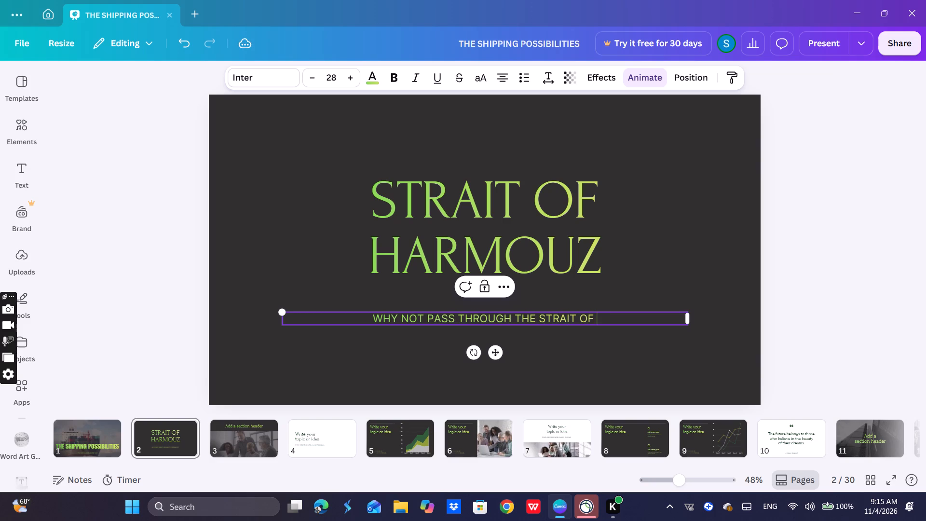
key(m)
key(BackSpace)
text(HARMOUZ)
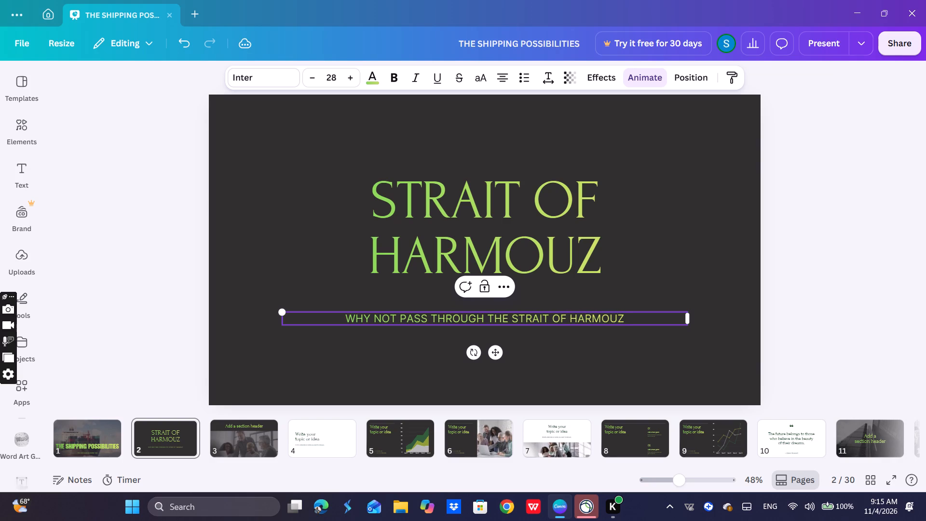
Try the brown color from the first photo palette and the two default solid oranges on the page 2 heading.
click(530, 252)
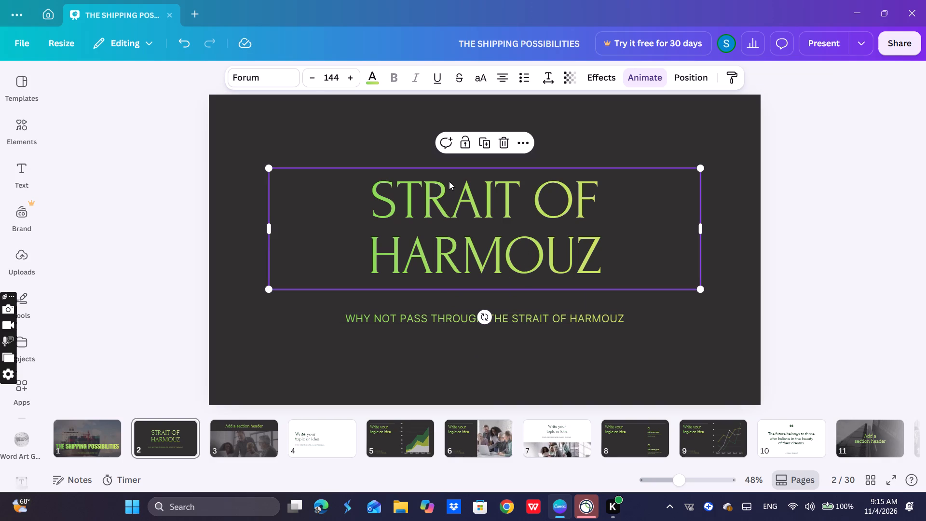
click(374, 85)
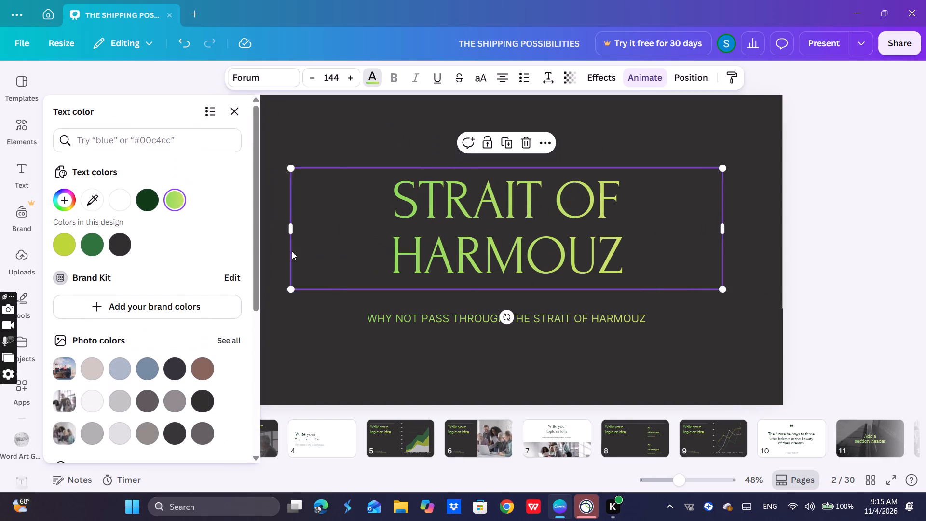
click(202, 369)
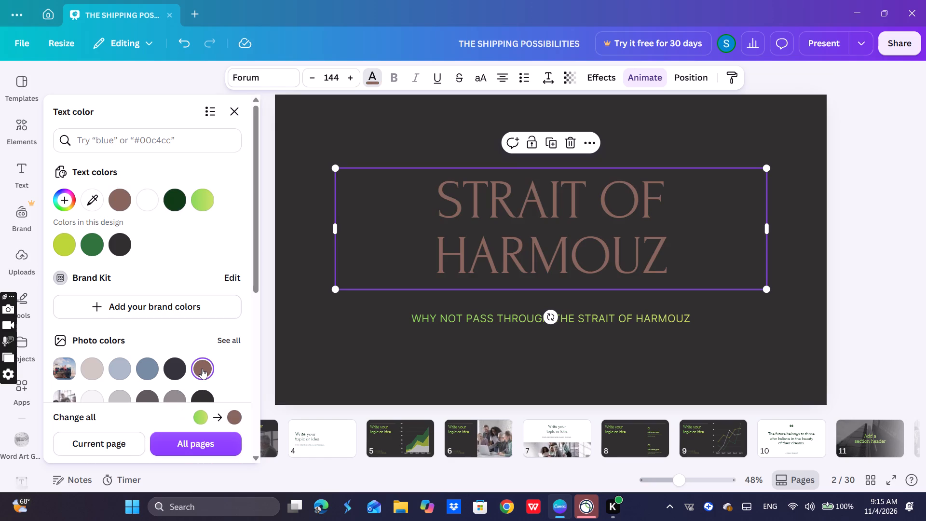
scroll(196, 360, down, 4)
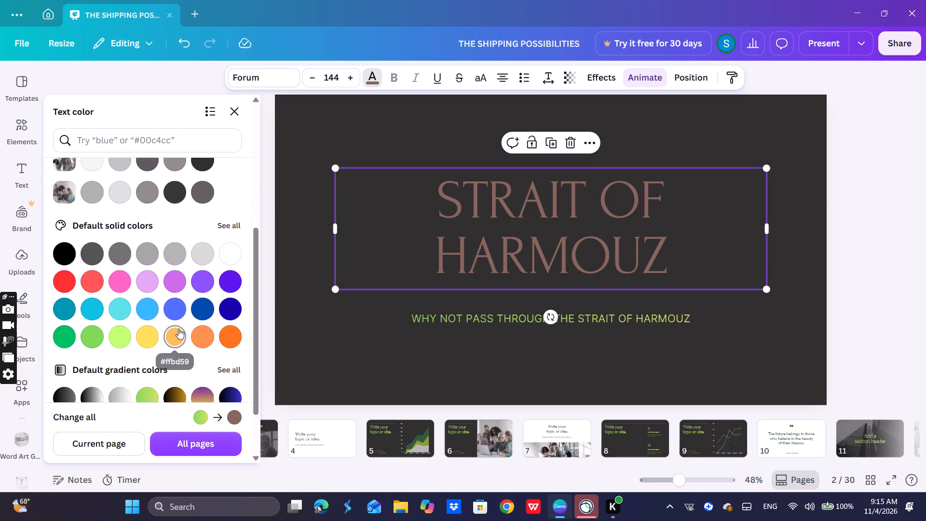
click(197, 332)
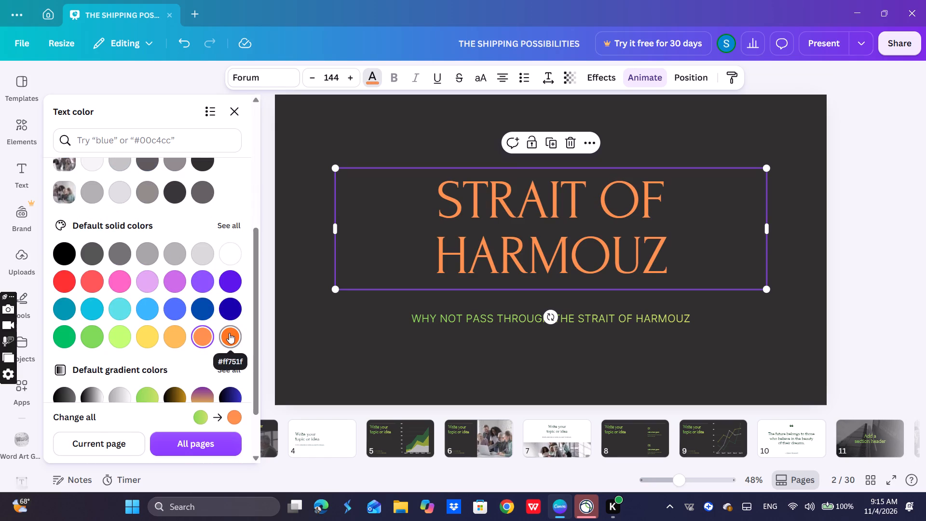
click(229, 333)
Compare the purple-to-yellow and black-to-gold default gradients on the page 2 heading and apply the purple-to-yellow one.
scroll(212, 323, down, 3)
click(201, 327)
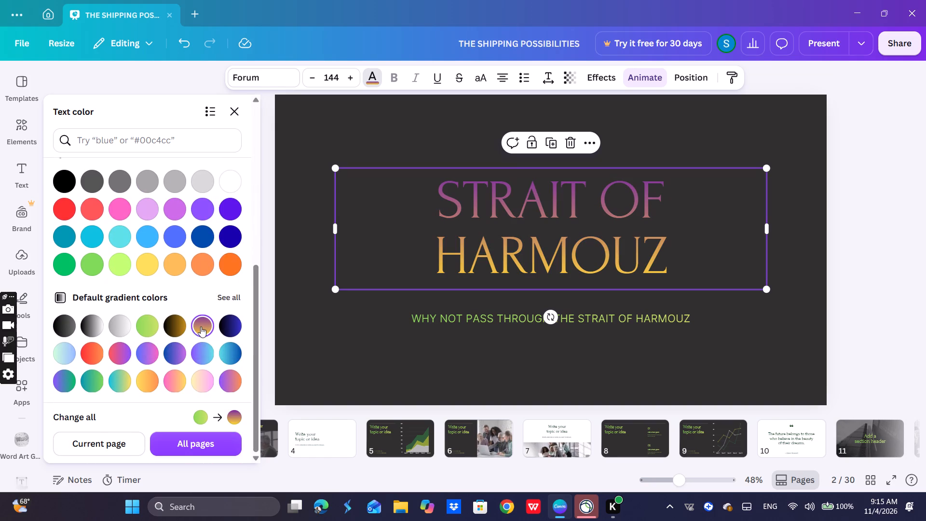
click(179, 328)
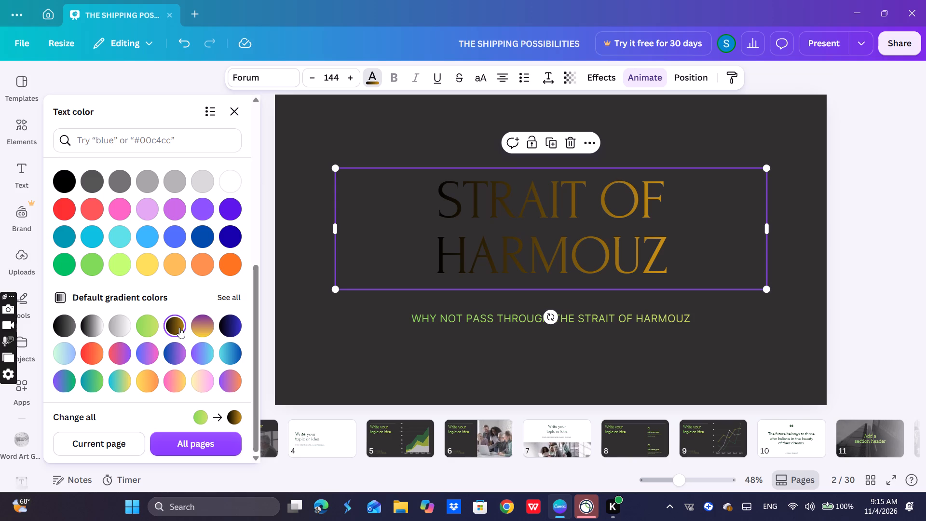
click(195, 330)
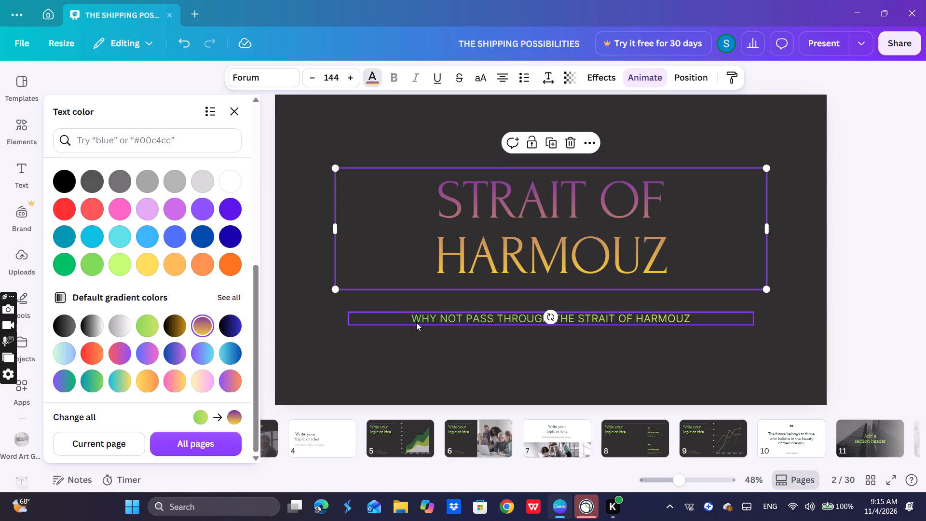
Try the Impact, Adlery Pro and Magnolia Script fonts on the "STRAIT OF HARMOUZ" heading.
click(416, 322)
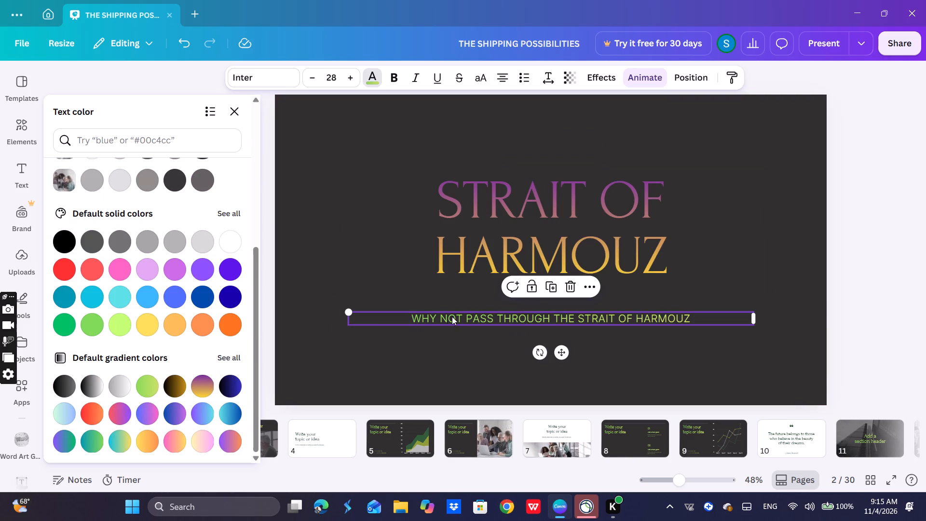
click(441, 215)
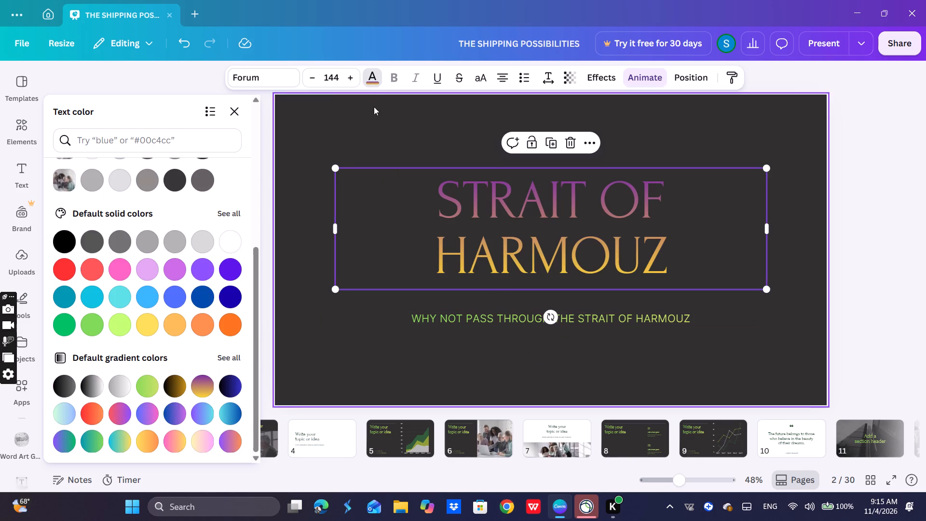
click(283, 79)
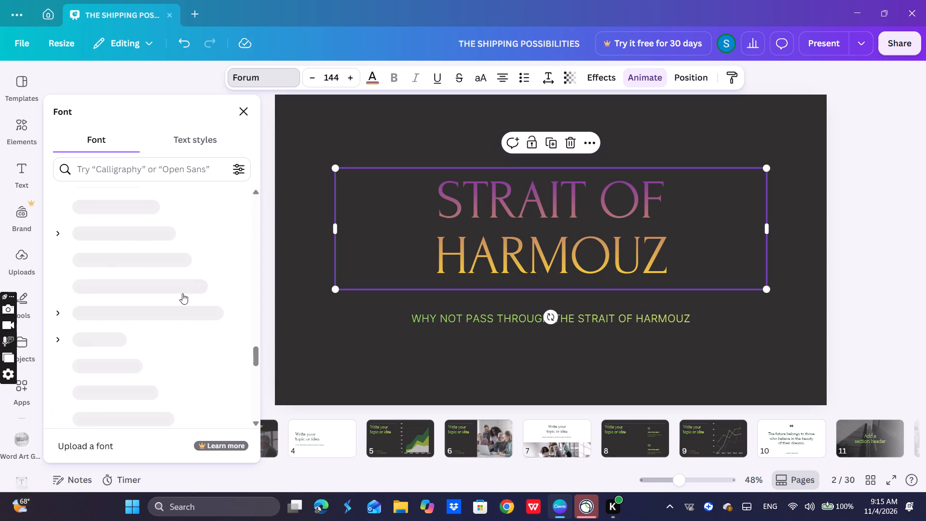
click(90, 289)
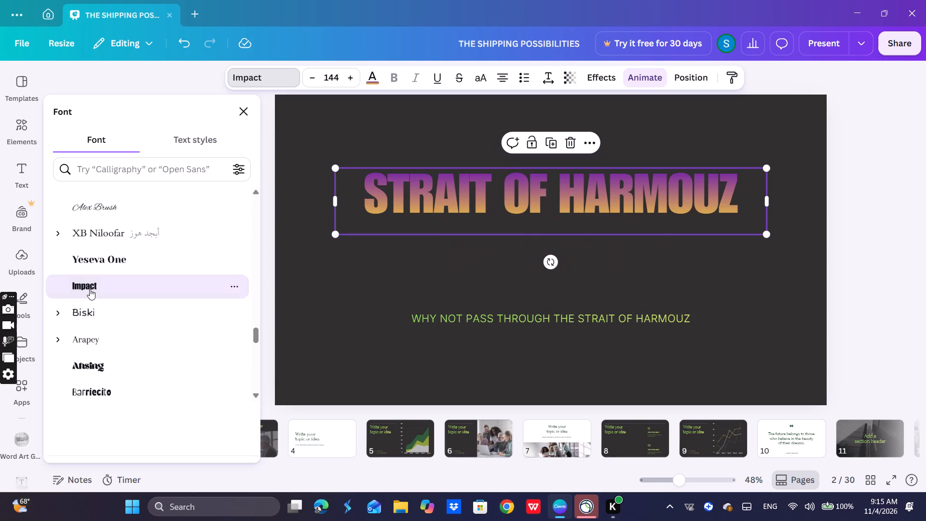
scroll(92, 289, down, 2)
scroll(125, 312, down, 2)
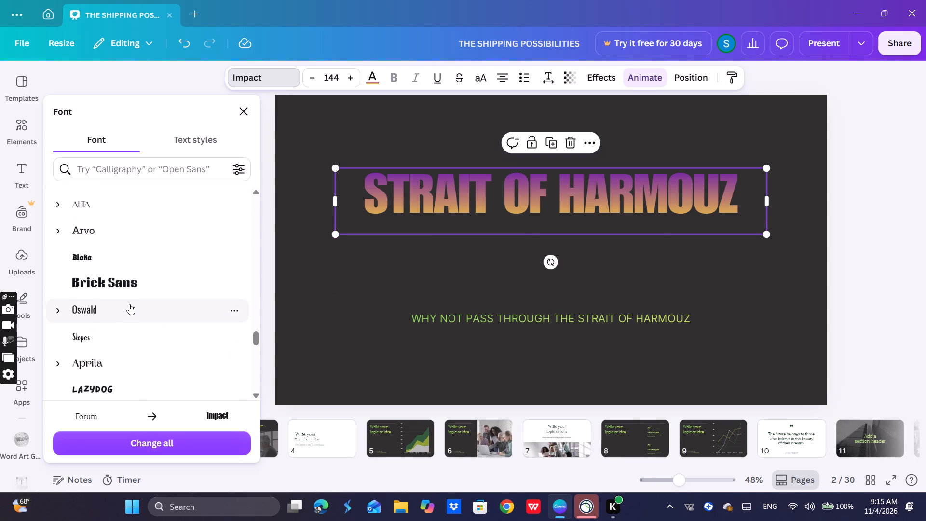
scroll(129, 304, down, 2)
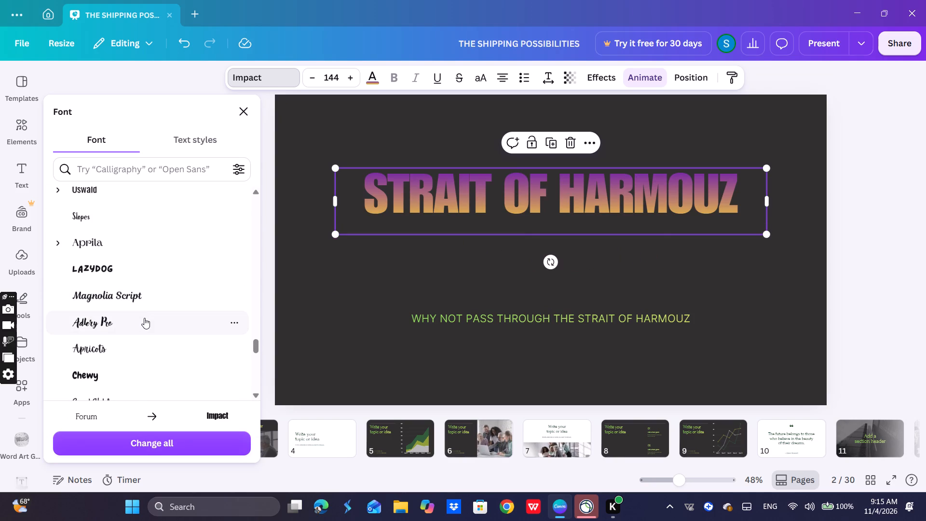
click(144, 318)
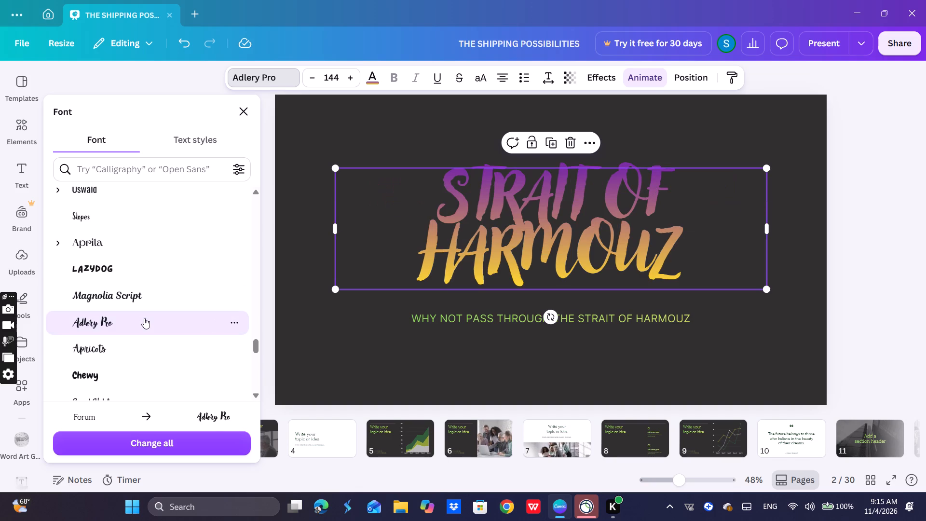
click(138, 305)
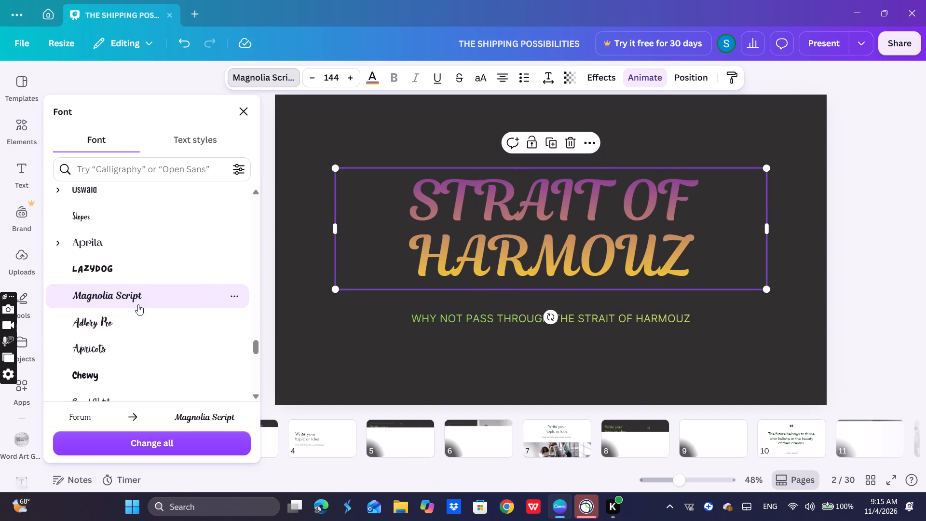
Set the font of the "STRAIT OF HARMOUZ" heading to Slopes.
scroll(127, 260, down, 1)
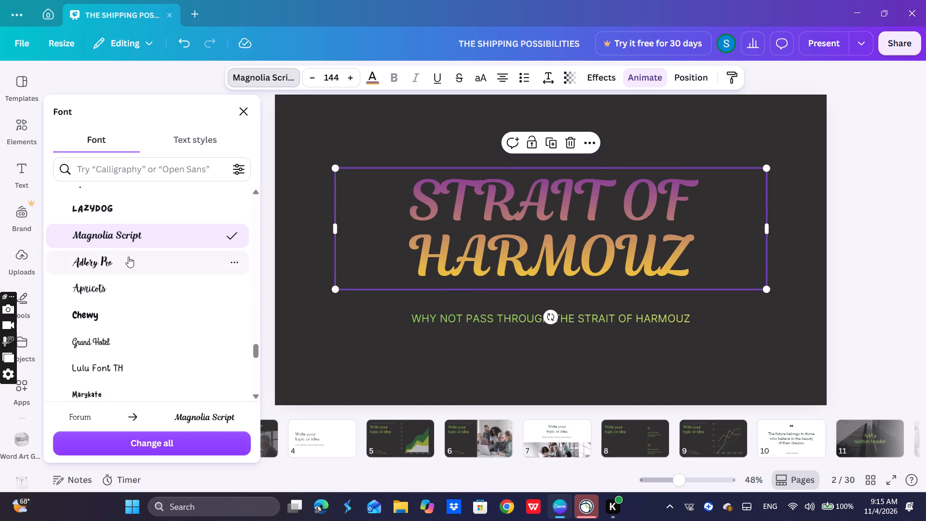
scroll(128, 256, up, 1)
click(128, 220)
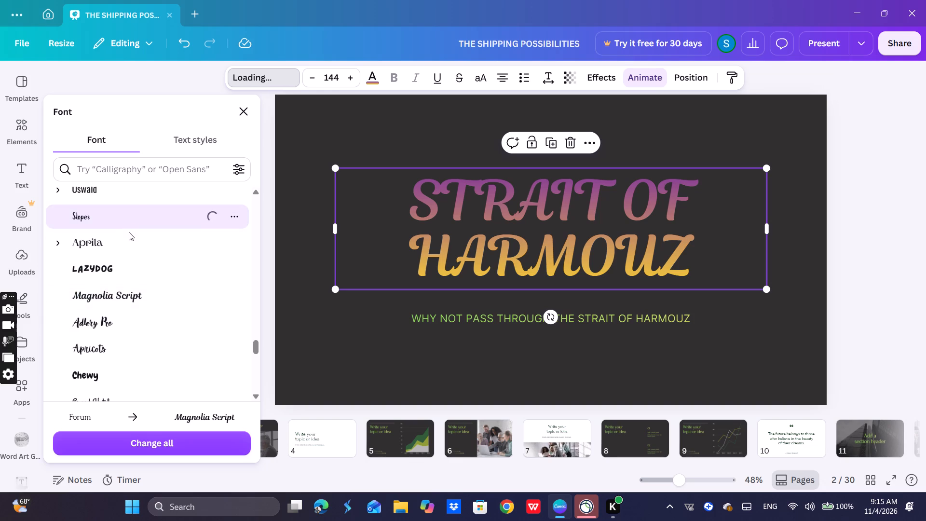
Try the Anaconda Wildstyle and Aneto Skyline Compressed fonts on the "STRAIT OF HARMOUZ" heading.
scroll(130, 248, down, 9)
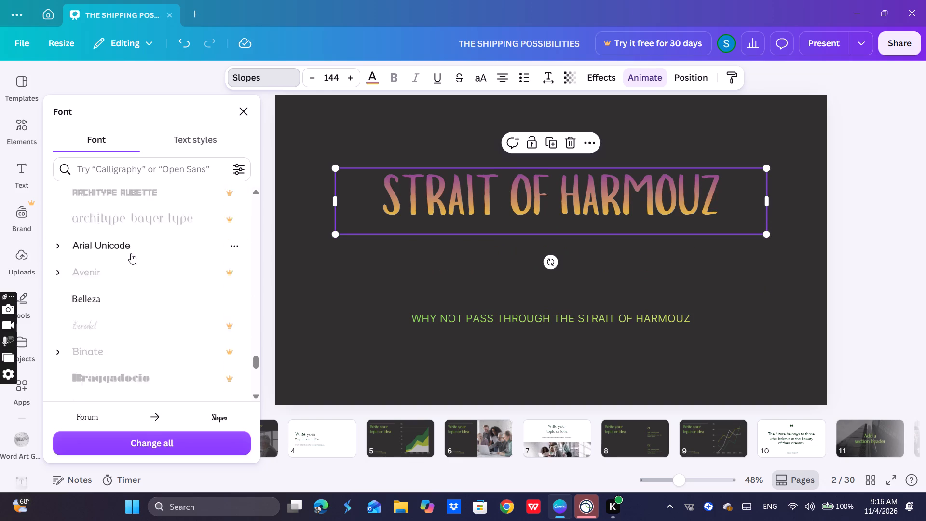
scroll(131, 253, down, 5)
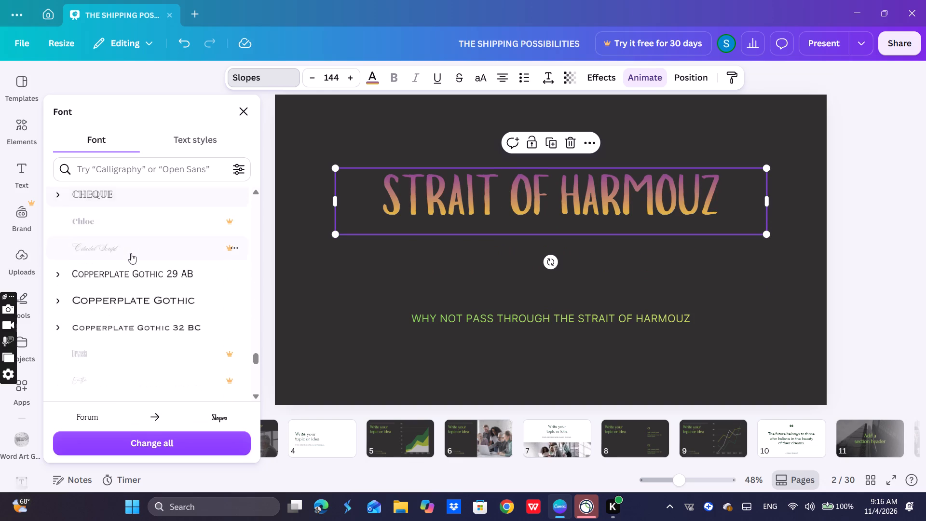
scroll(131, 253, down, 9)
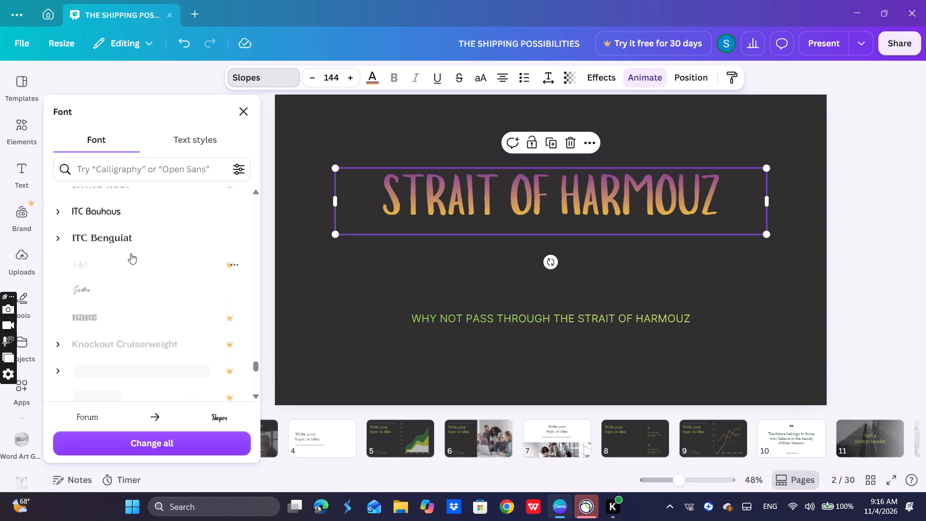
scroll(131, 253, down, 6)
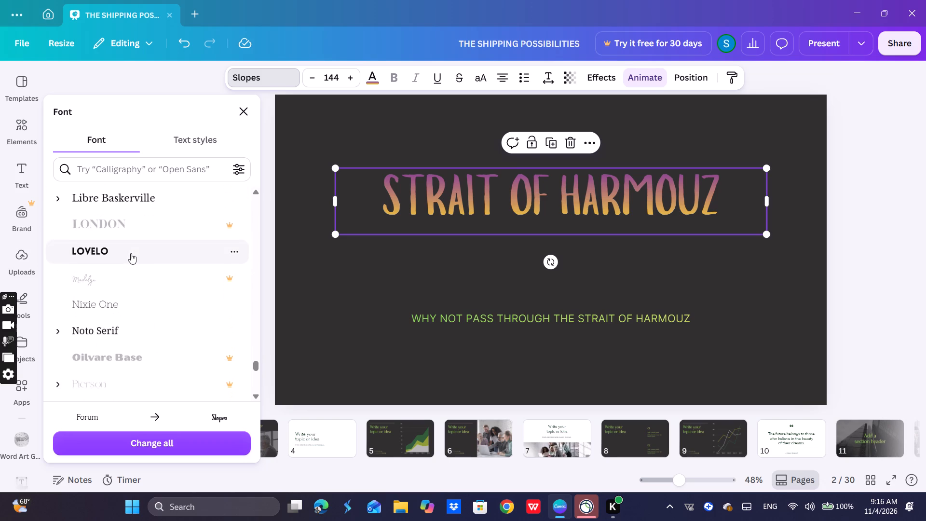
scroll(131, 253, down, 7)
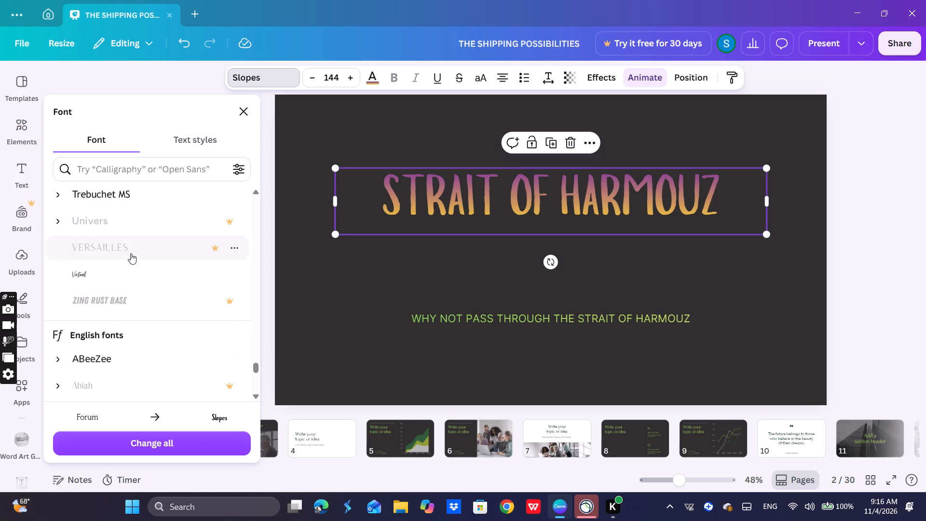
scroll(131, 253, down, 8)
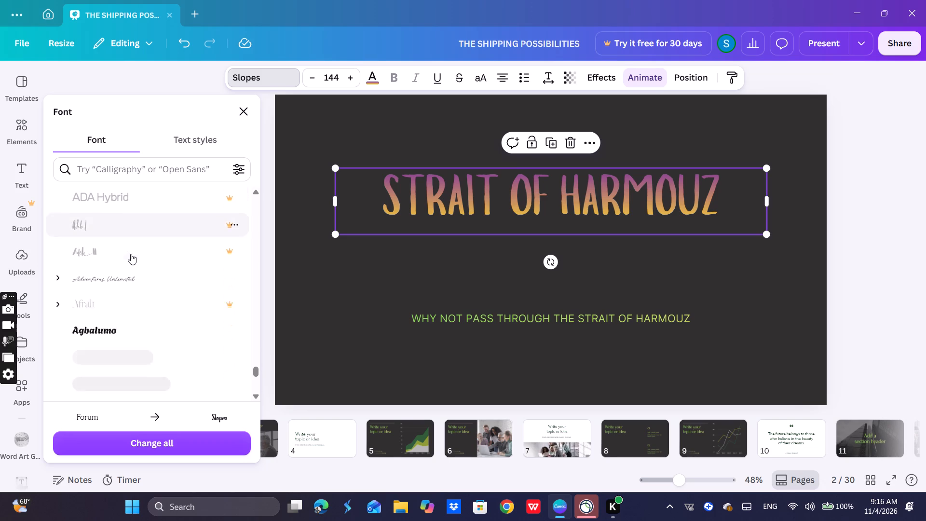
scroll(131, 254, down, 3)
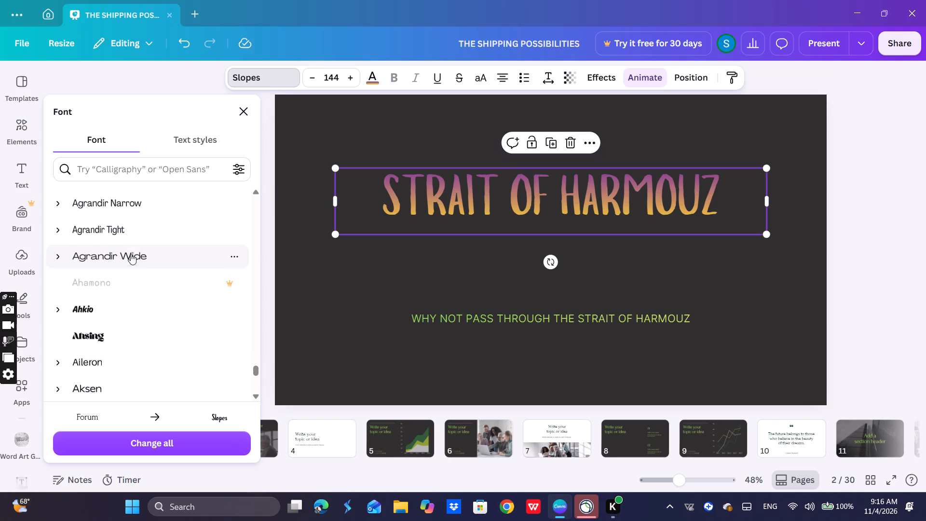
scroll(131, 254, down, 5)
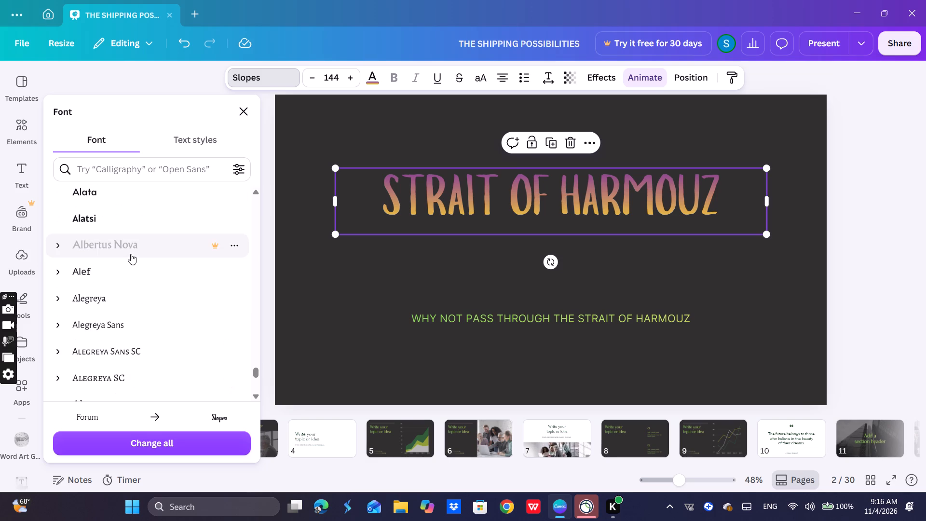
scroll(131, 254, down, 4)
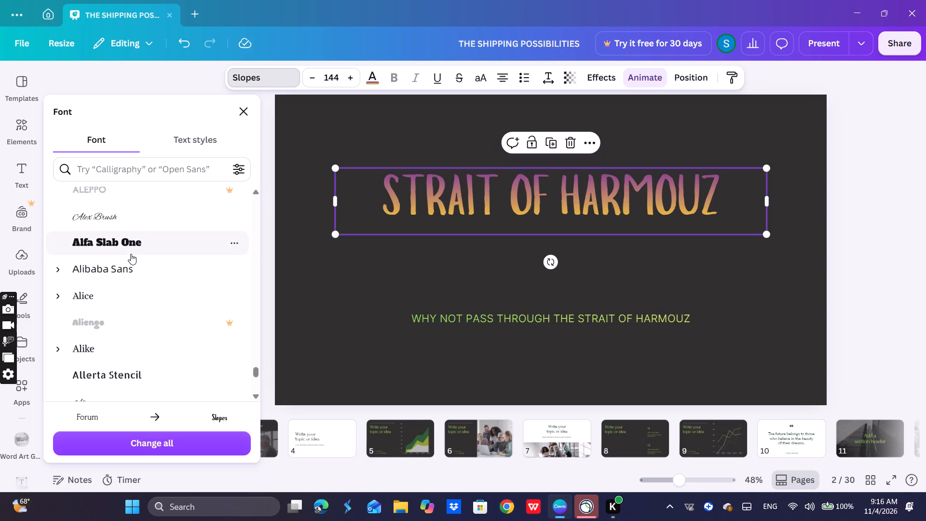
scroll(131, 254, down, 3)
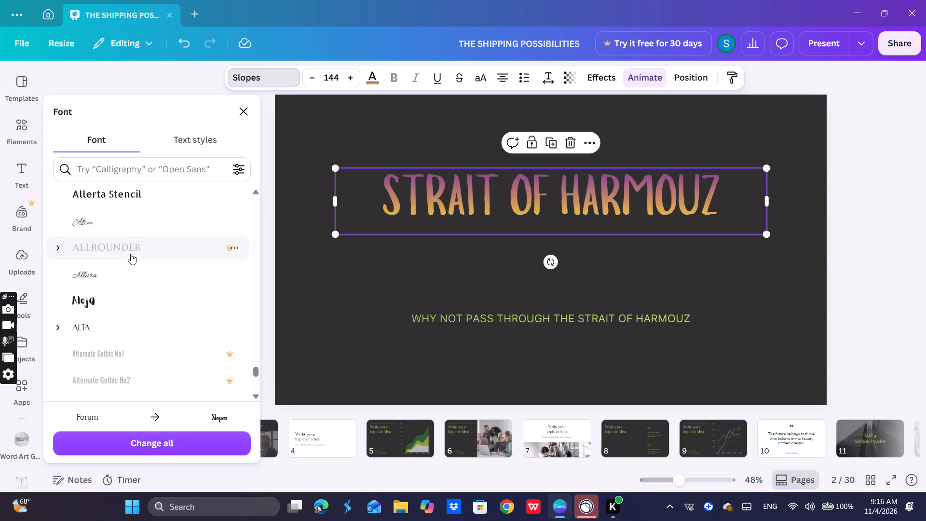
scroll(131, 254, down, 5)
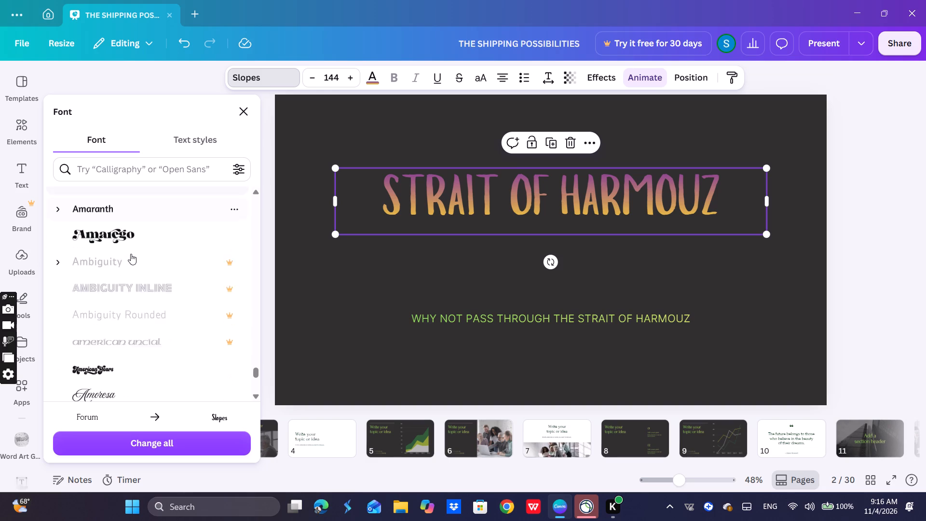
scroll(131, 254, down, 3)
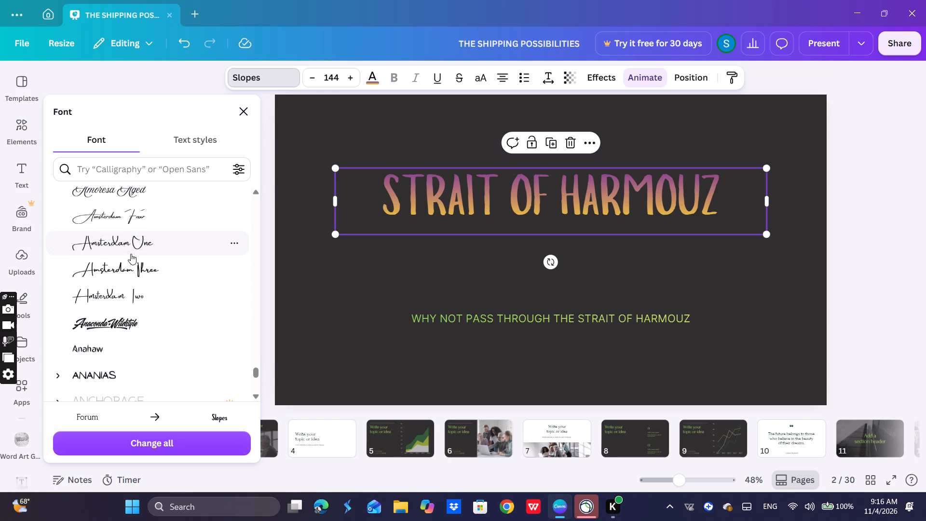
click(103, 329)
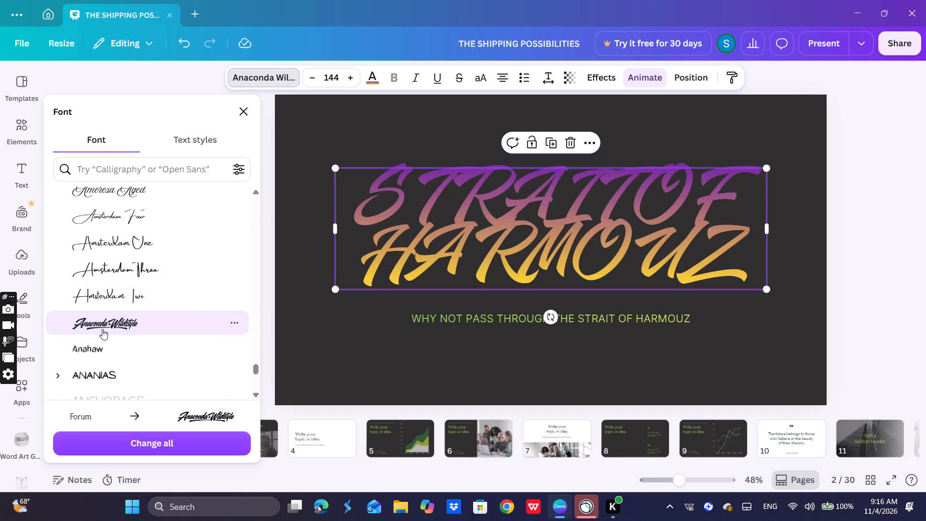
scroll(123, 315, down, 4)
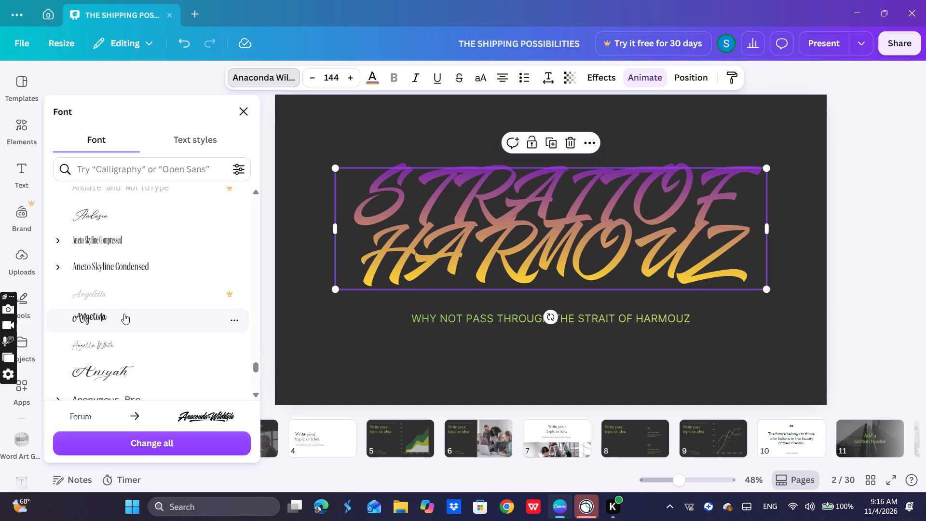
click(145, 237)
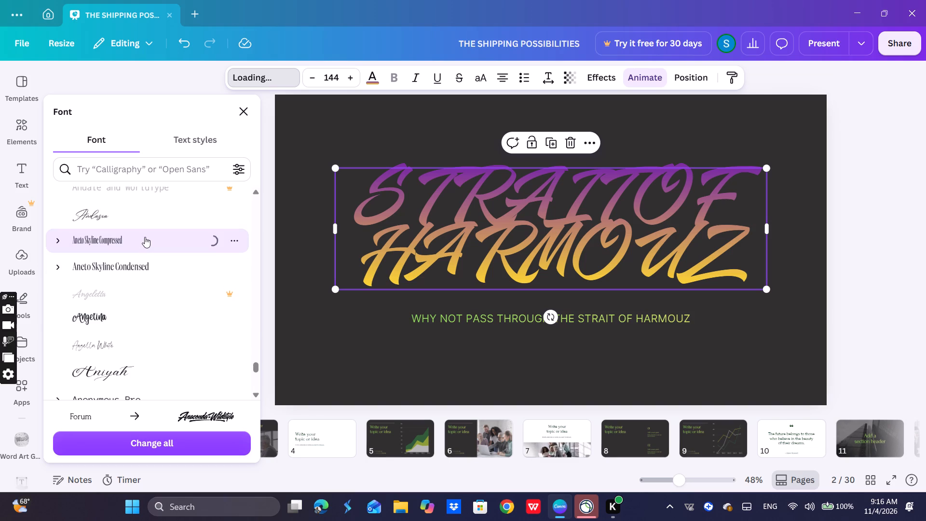
Set the font of the "STRAIT OF HARMOUZ" heading to Artificial Intelligence.
scroll(148, 251, down, 2)
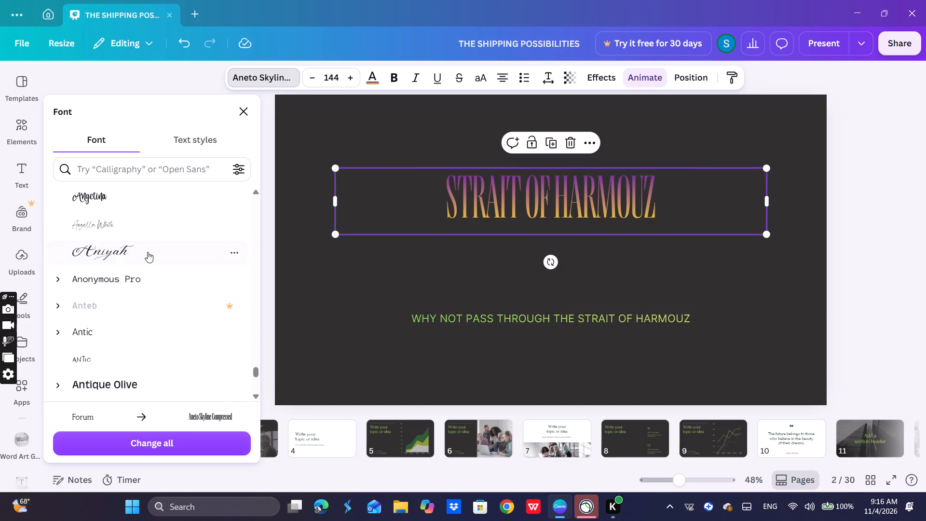
scroll(148, 252, down, 4)
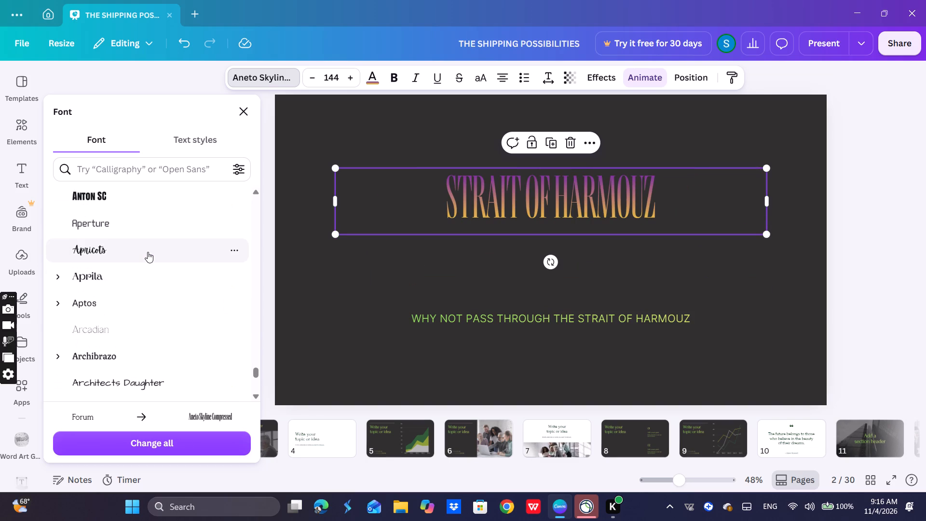
scroll(148, 252, down, 5)
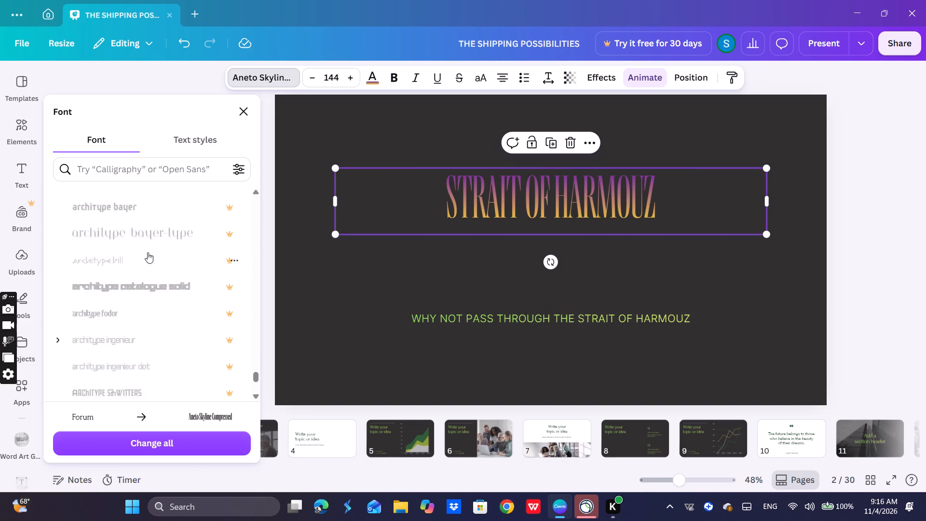
scroll(148, 252, down, 4)
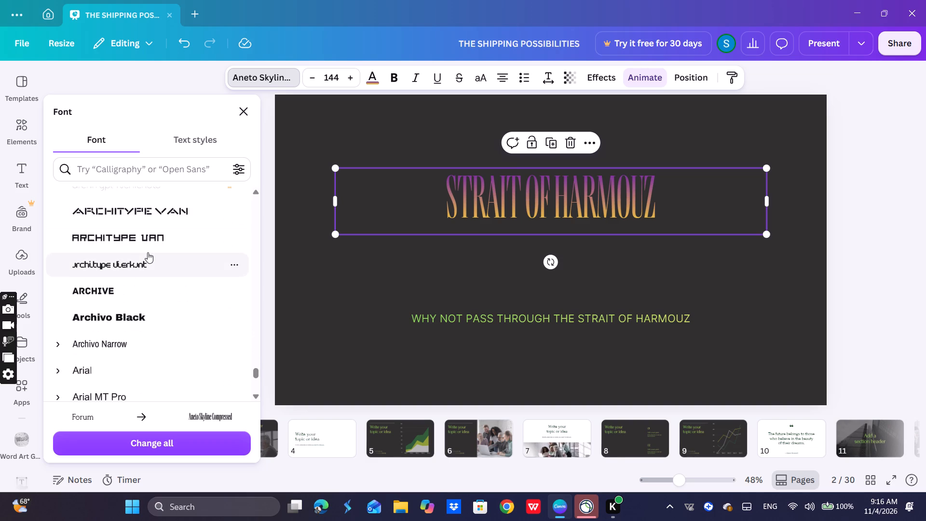
scroll(148, 252, down, 7)
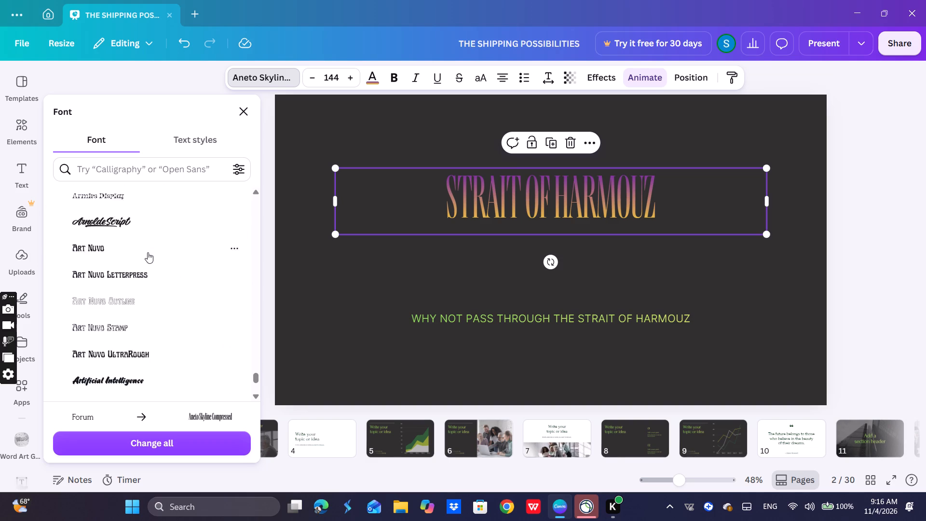
scroll(148, 252, up, 2)
scroll(148, 252, down, 2)
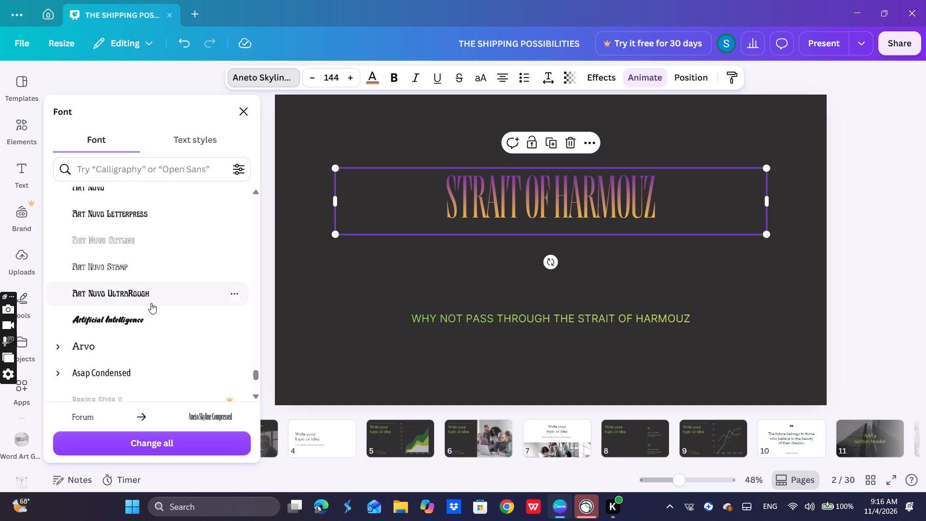
click(151, 309)
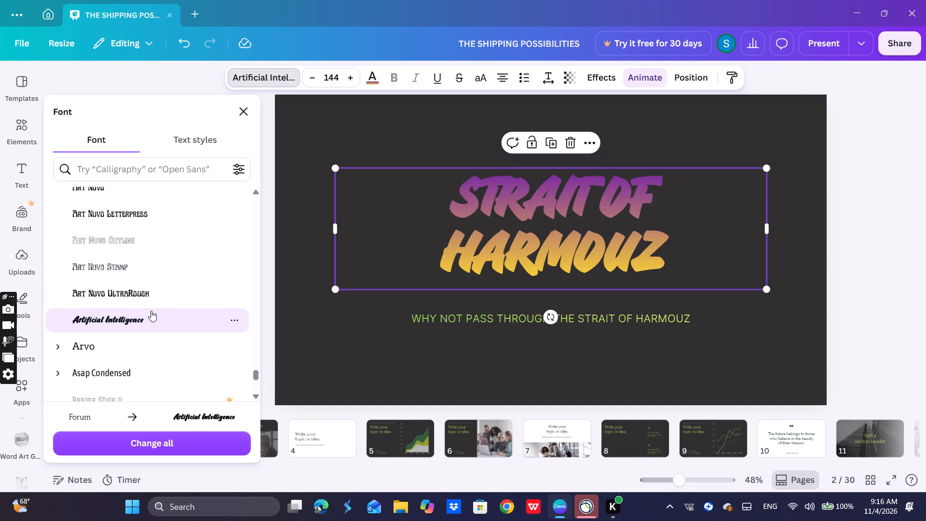
scroll(158, 304, down, 6)
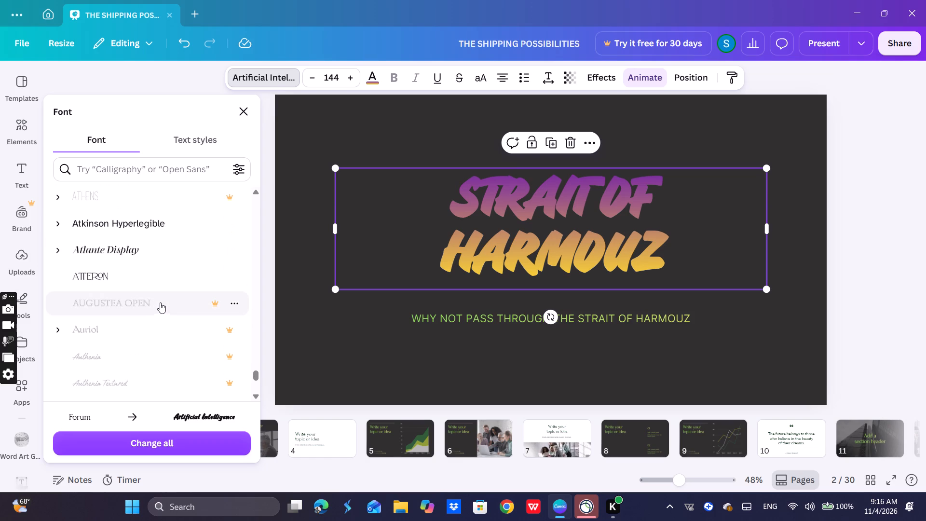
click(532, 233)
click(698, 331)
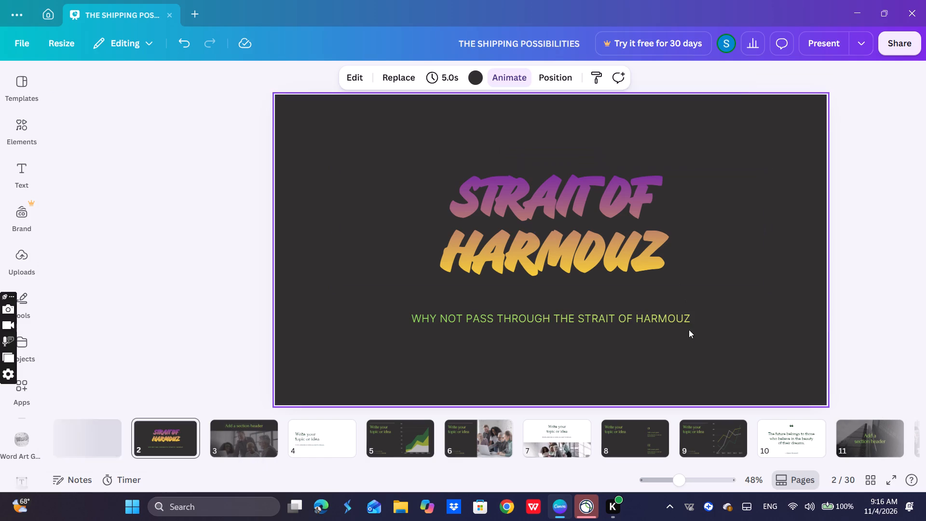
Set the font of the "WHY NOT PASS THROUGH THE STRAIT OF HARMOUZ" subtitle to Atlante Display.
click(640, 318)
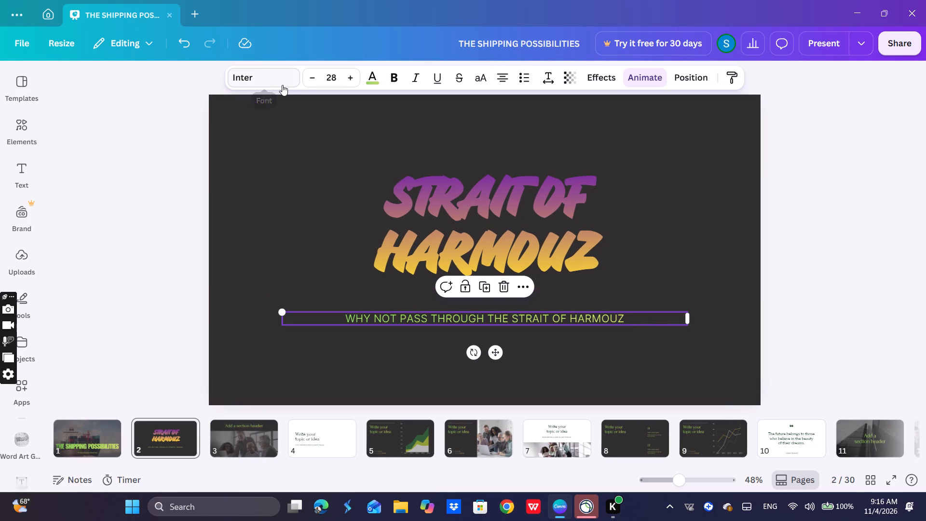
click(282, 85)
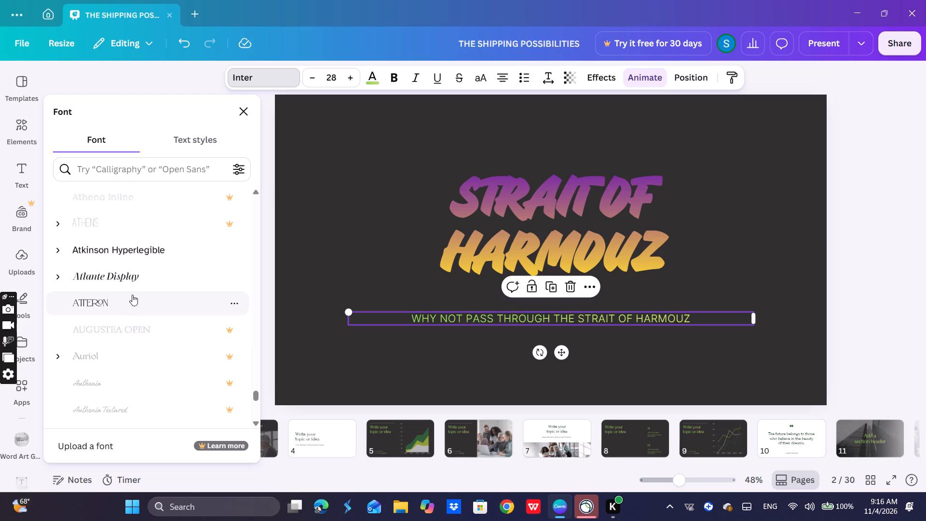
click(136, 273)
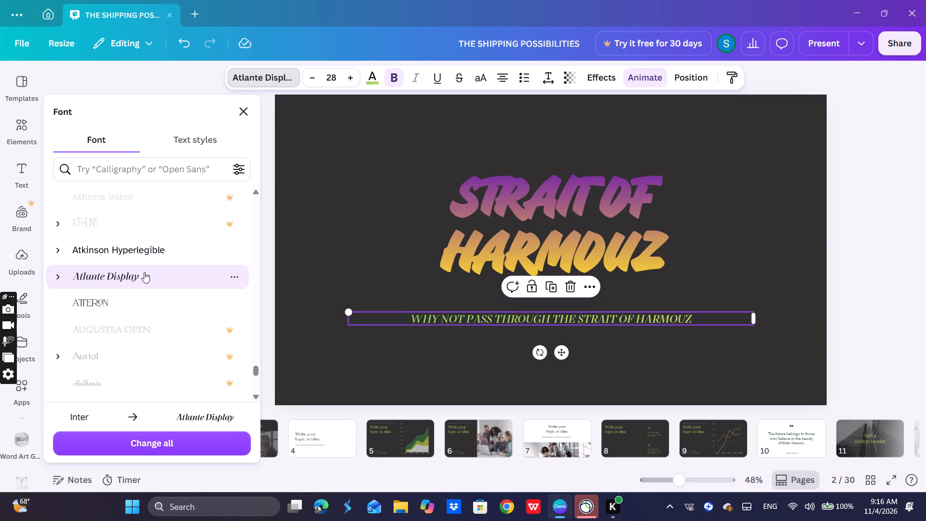
click(683, 231)
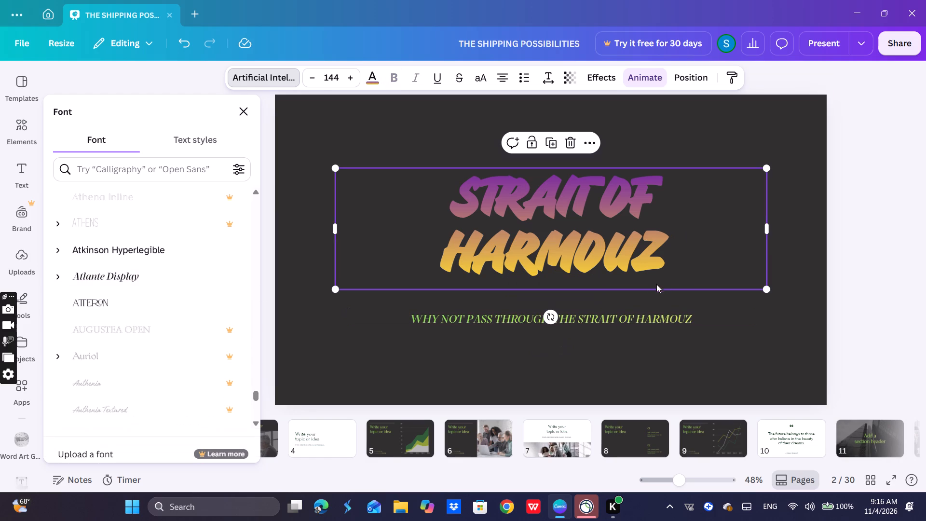
click(635, 308)
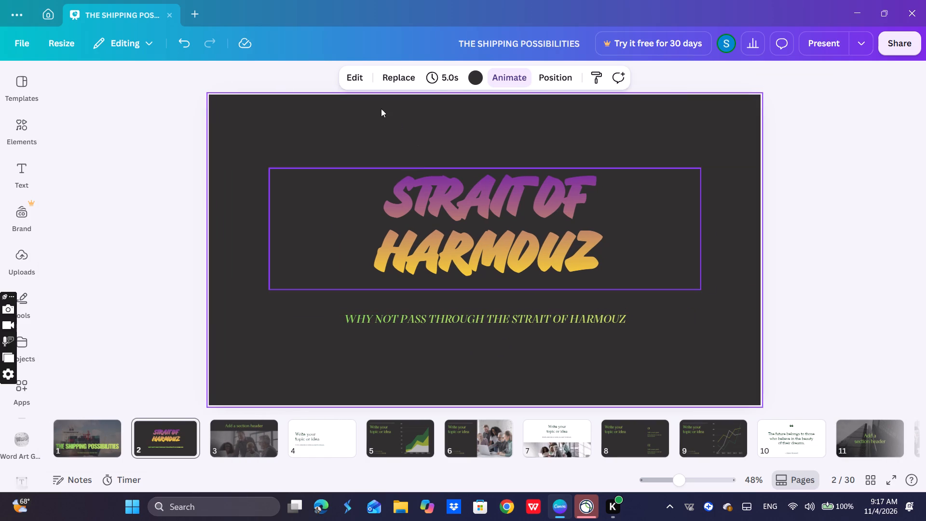
Increase the font size of the page 2 subtitle to 40.
click(463, 316)
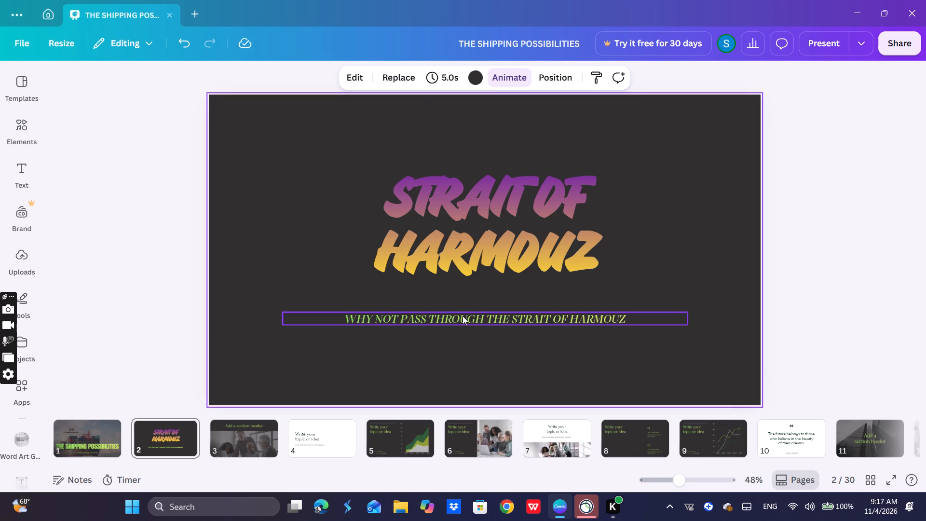
click(355, 70)
double_click(355, 70)
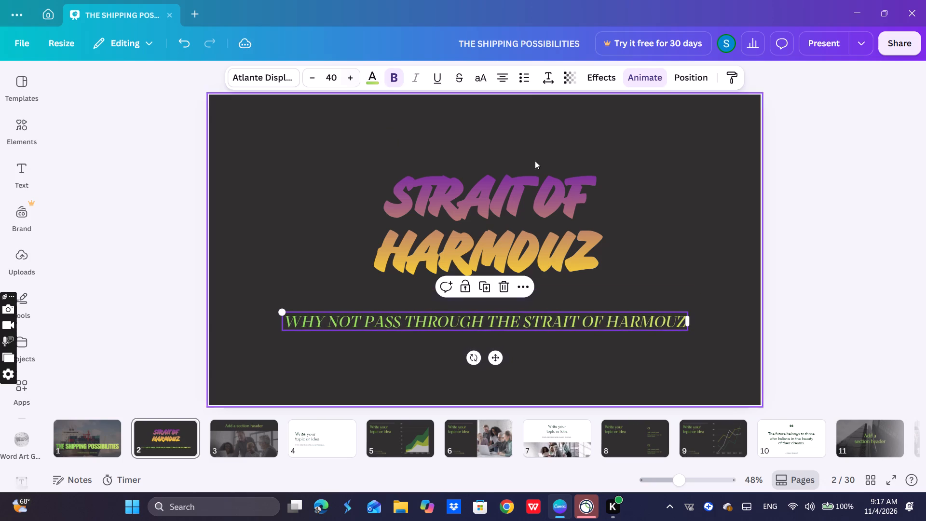
click(769, 236)
Widen the "STRAIT OF HARMOUZ" text box so the heading fits on one line, and move it back to the page's centre.
click(553, 240)
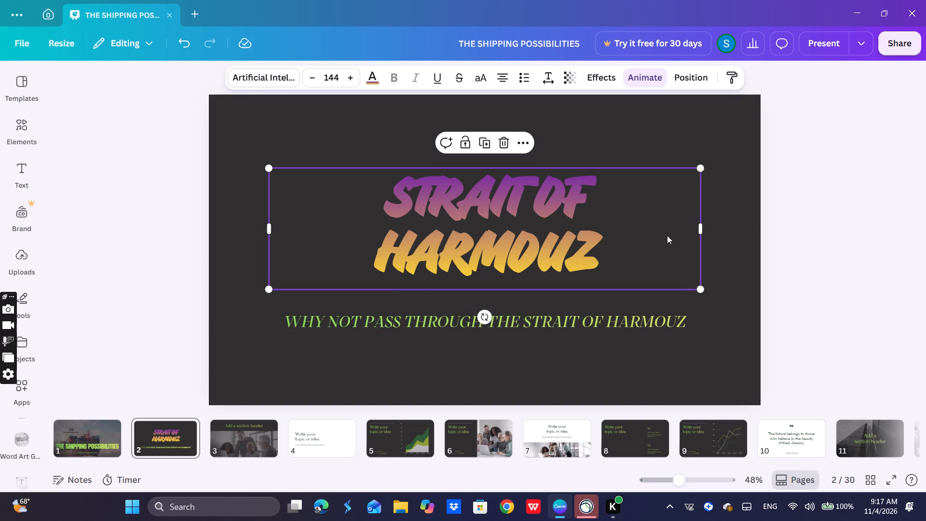
drag(701, 234, 776, 229)
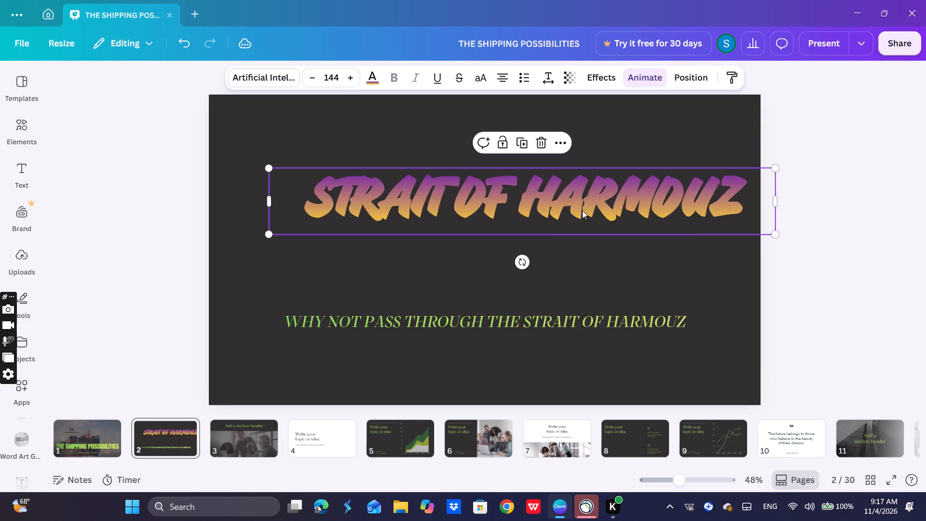
drag(553, 221, 507, 233)
click(803, 265)
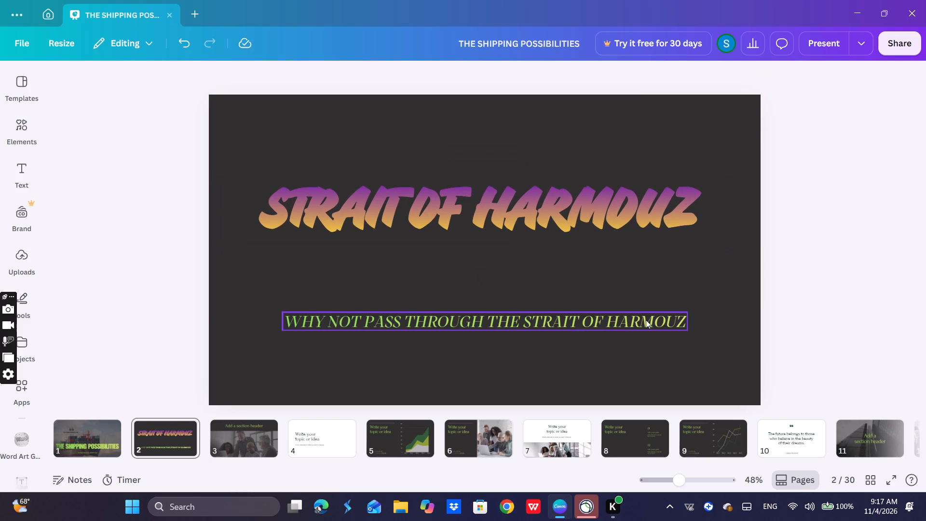
Move the page 2 subtitle up to sit closer beneath the "STRAIT OF HARMOUZ" heading.
drag(573, 324, 586, 283)
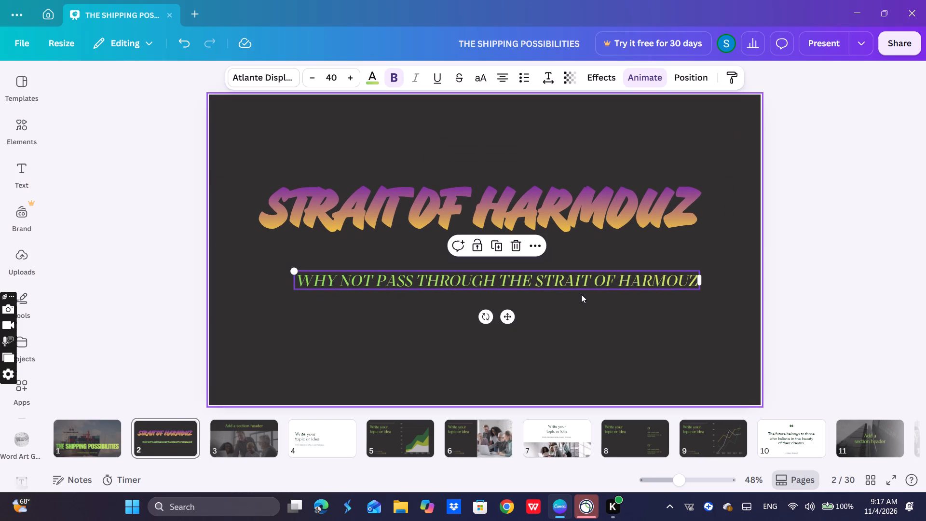
Set the page 2 background to the default black-to-gold gradient.
click(756, 251)
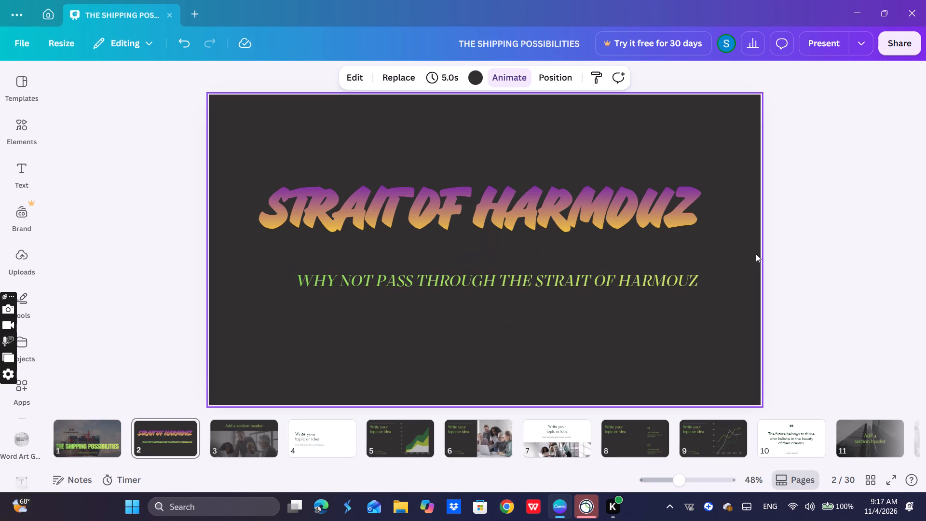
click(822, 256)
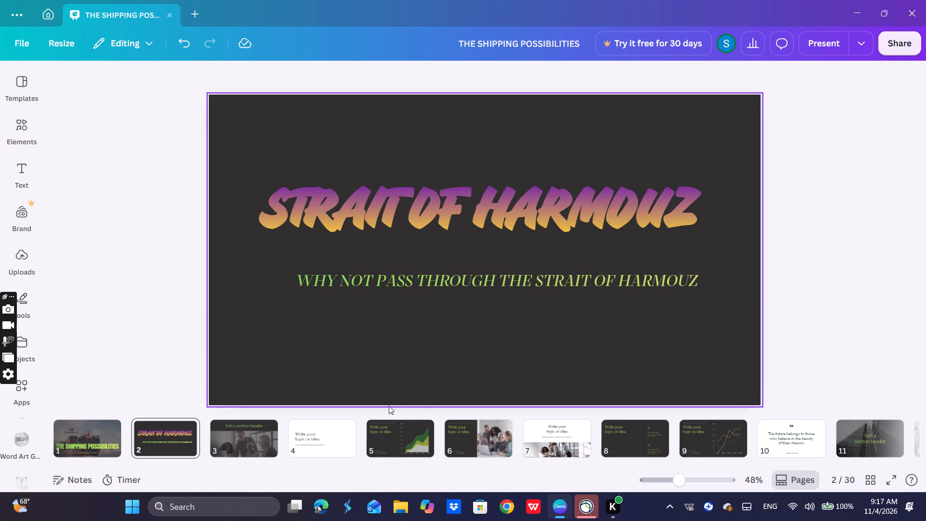
click(367, 160)
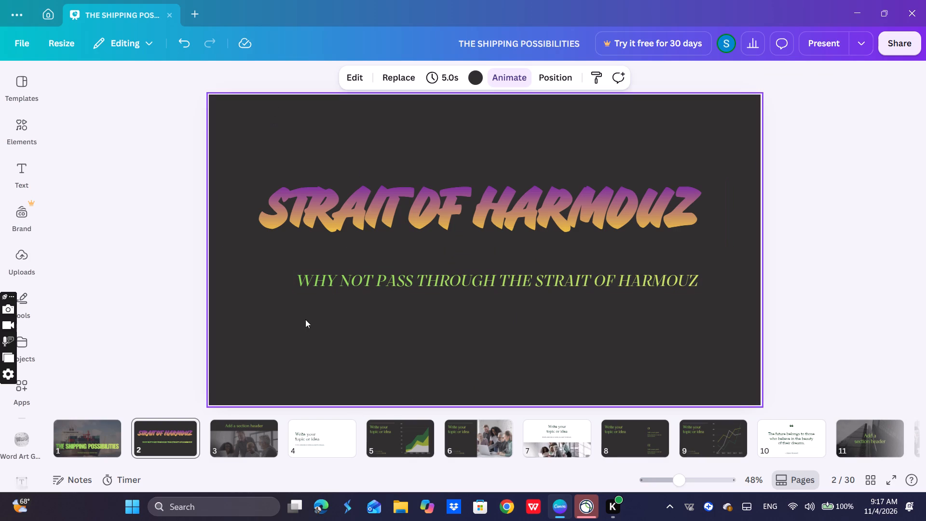
click(476, 72)
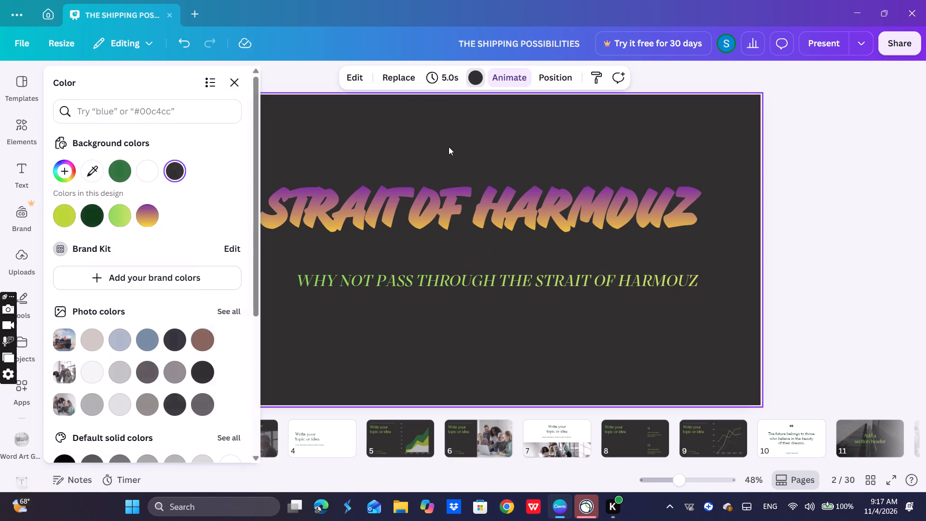
click(154, 210)
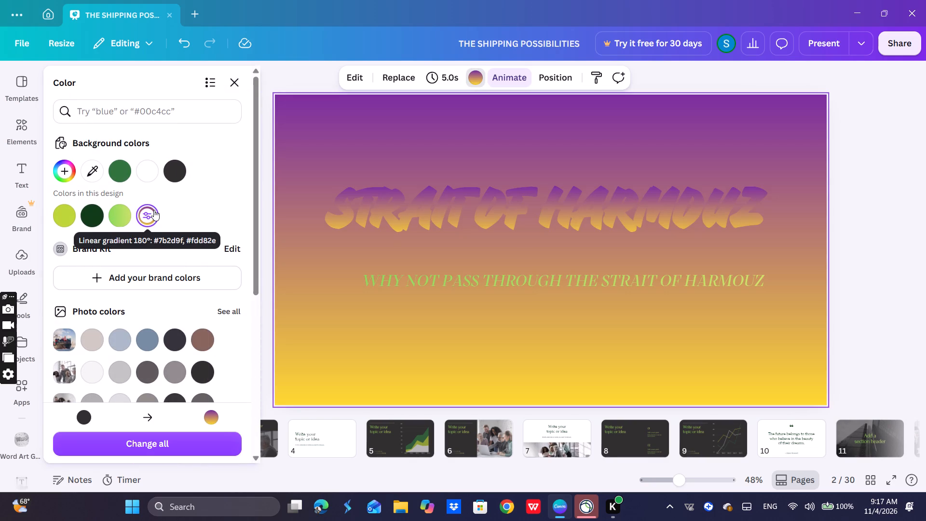
scroll(180, 306, down, 4)
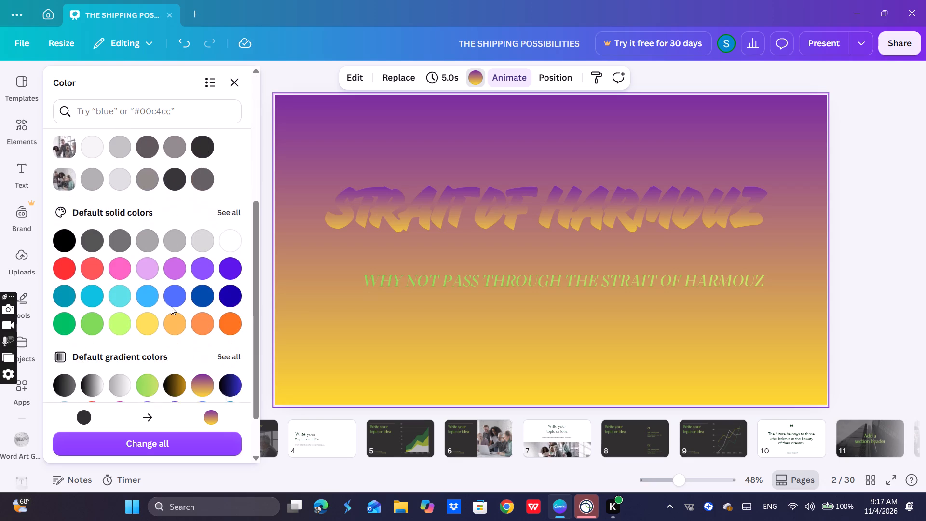
scroll(171, 306, down, 1)
click(173, 321)
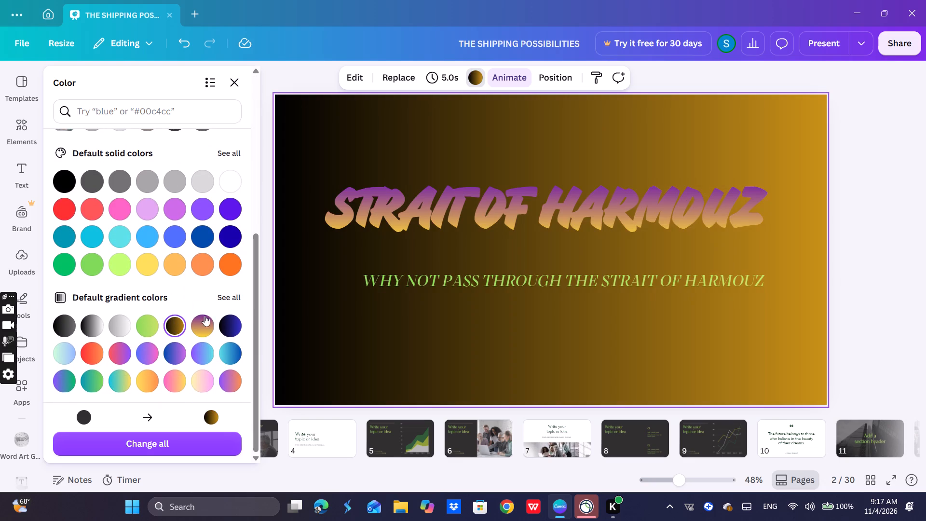
click(231, 322)
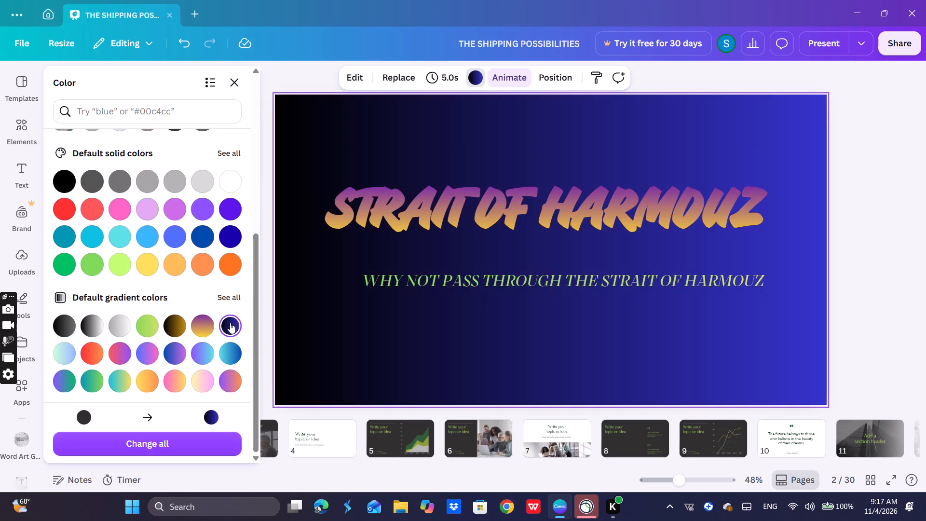
click(202, 323)
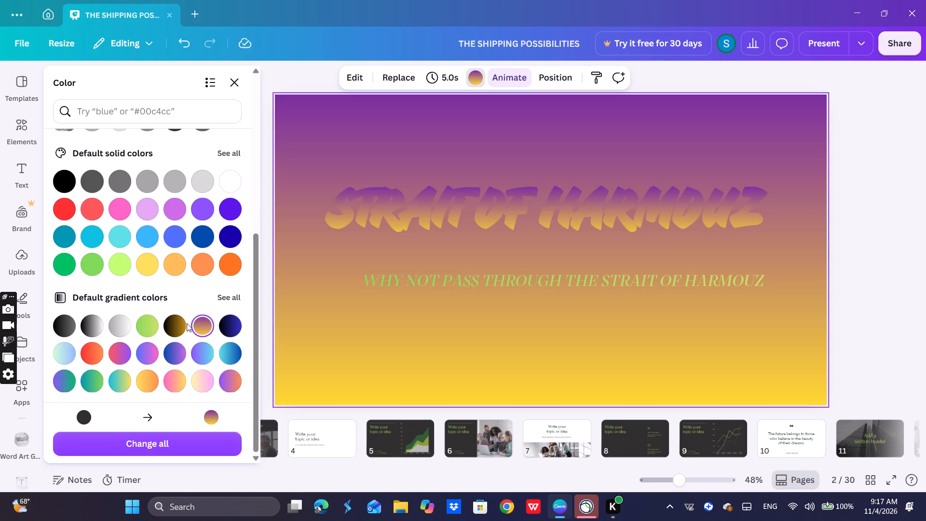
click(182, 323)
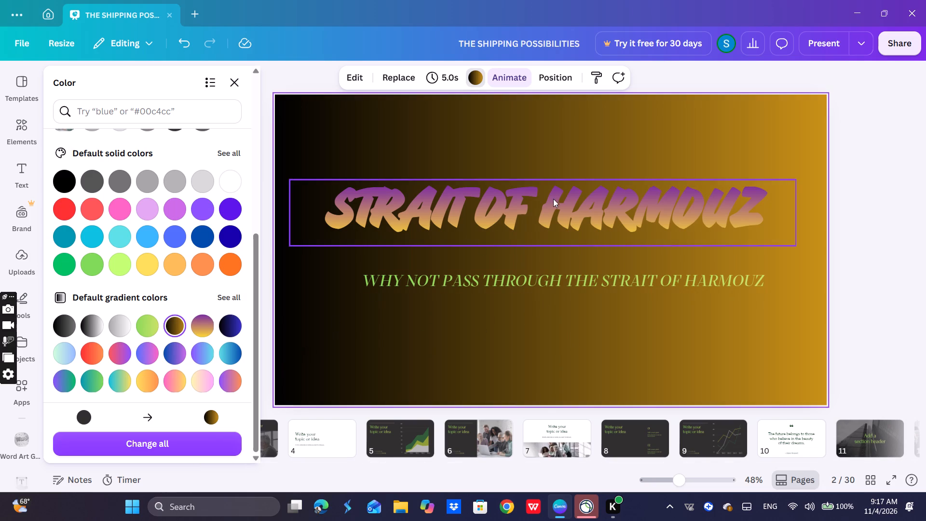
click(563, 156)
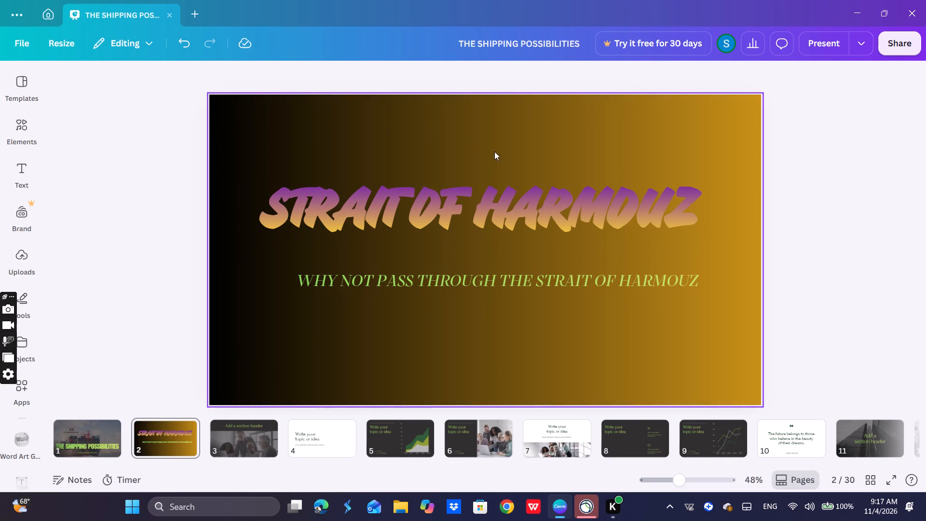
Replace the "Add a section header" text on page 3 with "GLOBAL LEADERS".
click(234, 443)
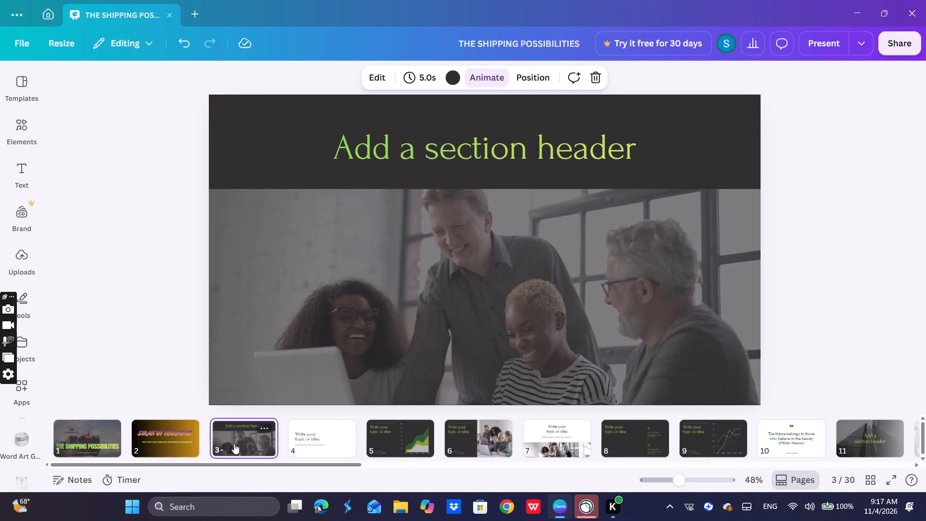
click(451, 154)
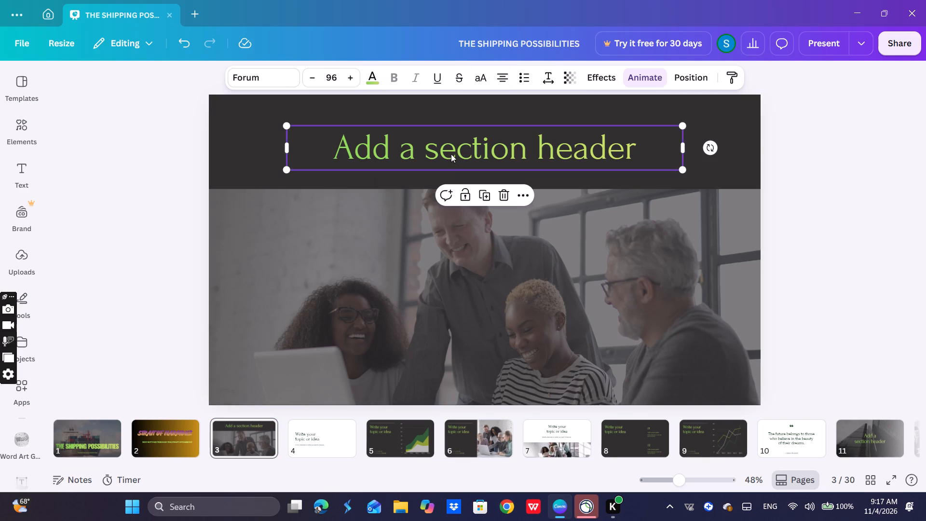
click(431, 239)
click(428, 148)
text(GLO)
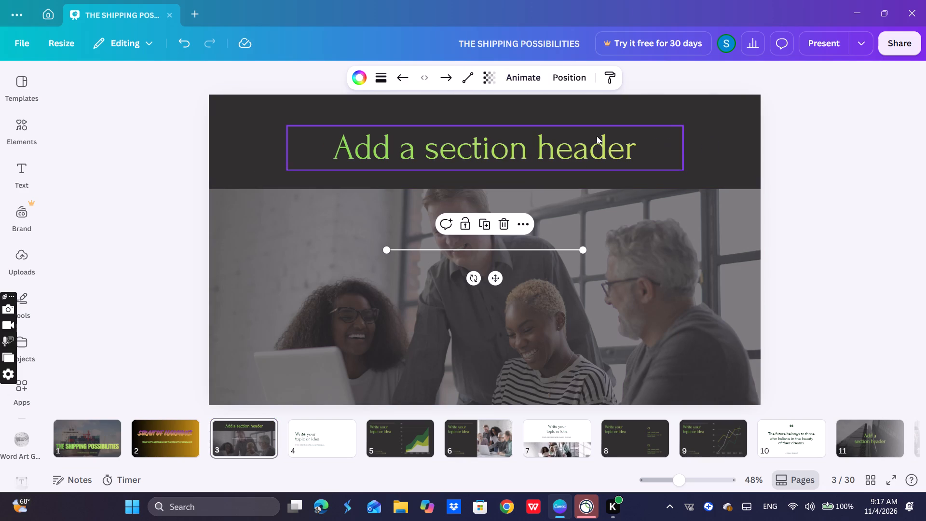
click(593, 136)
key(g)
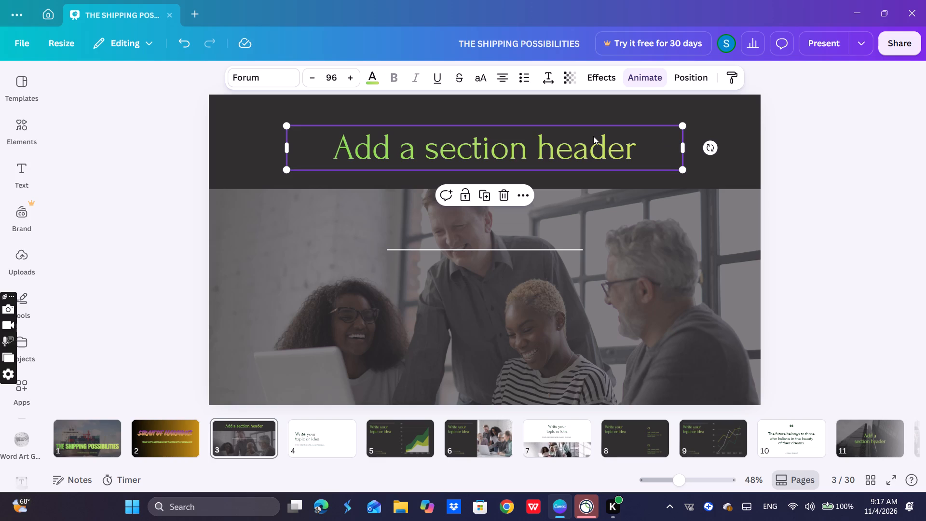
click(654, 142)
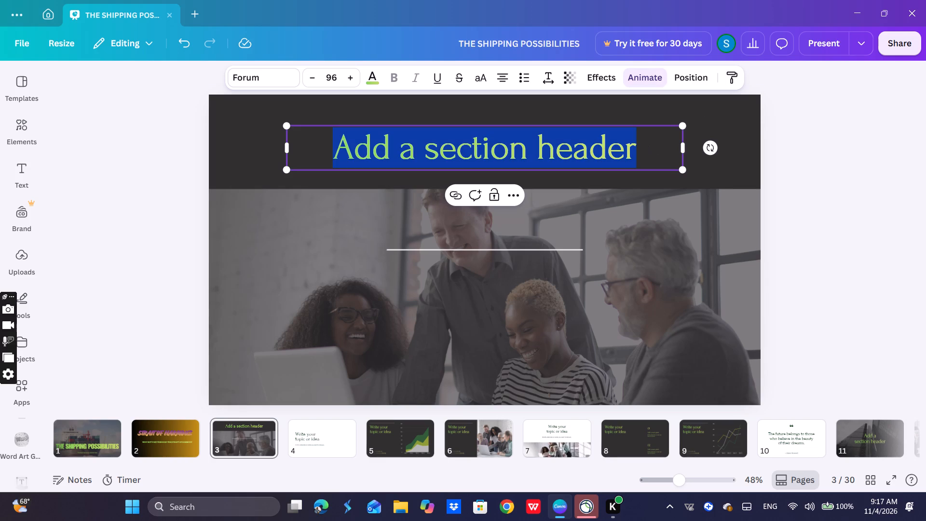
key(g)
text(LOBAL)
key(space)
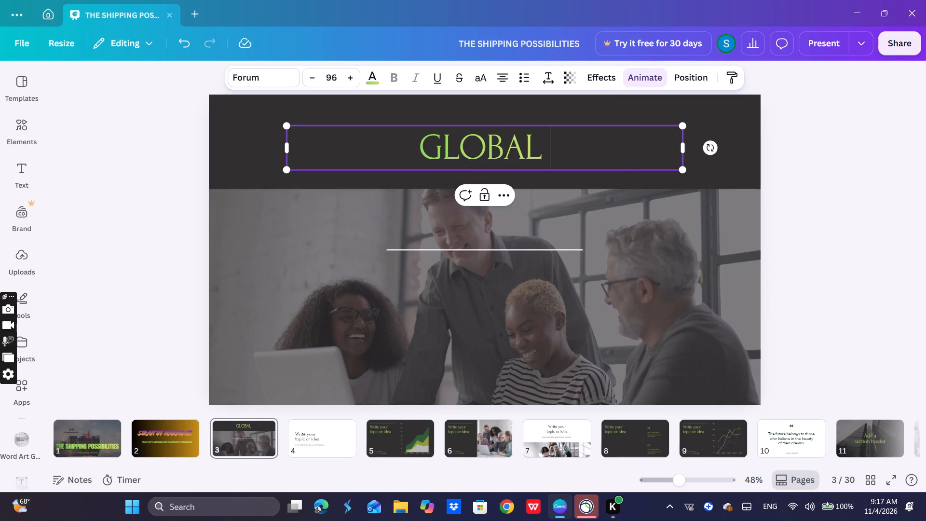
text(LEADERS)
click(665, 235)
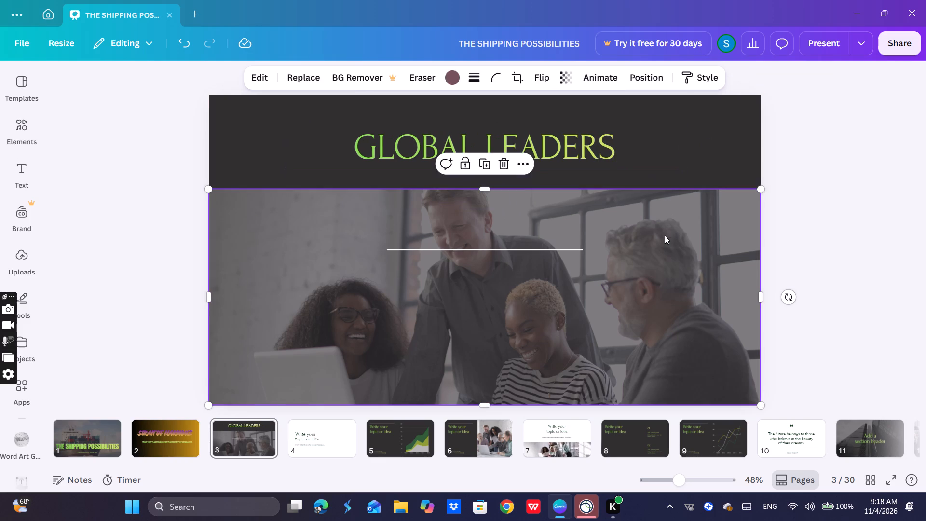
Delete the stray white line lying across the page 3 photo.
click(545, 251)
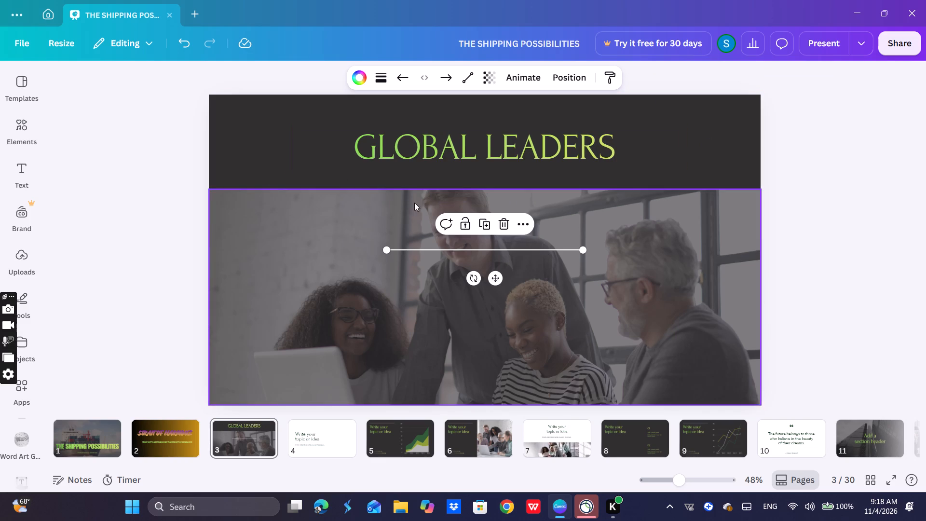
click(501, 220)
Browse the recommended replacements for the page 3 photo and star "Colleagues Laughing at Desk in Office".
click(478, 259)
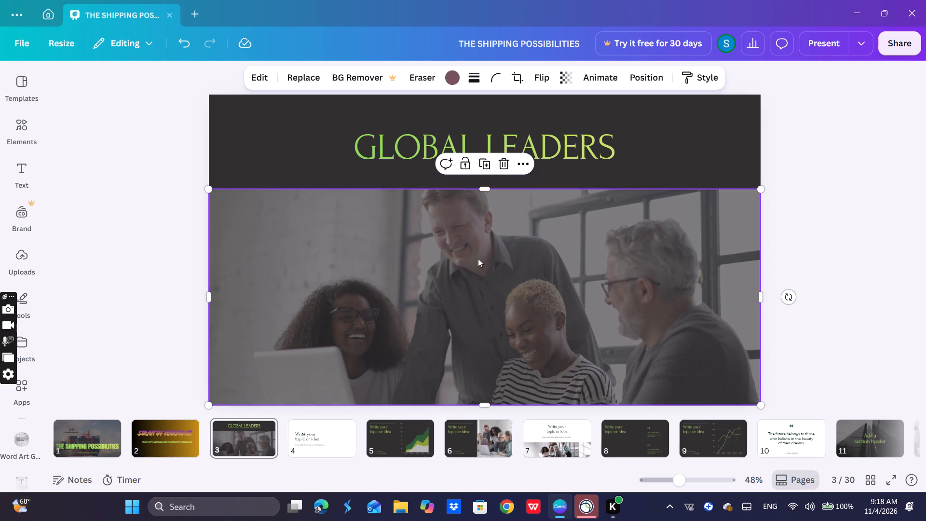
click(319, 78)
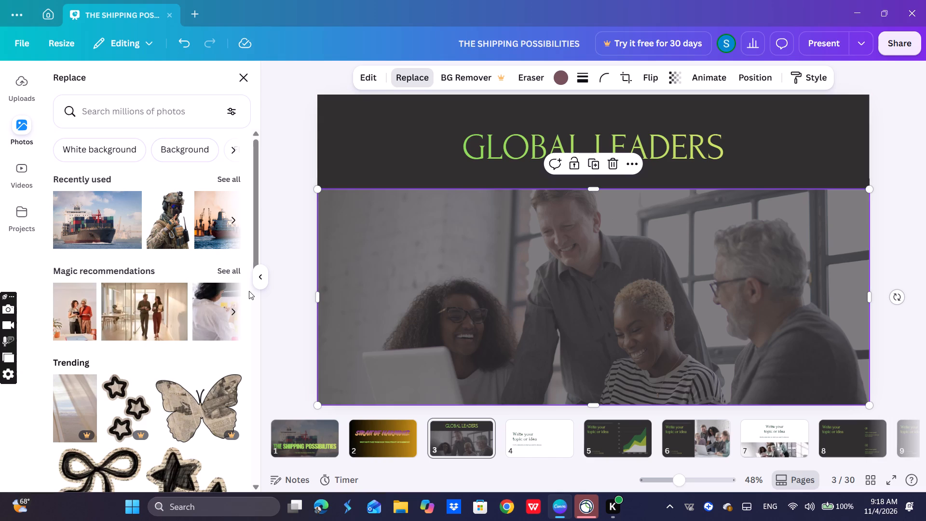
click(236, 312)
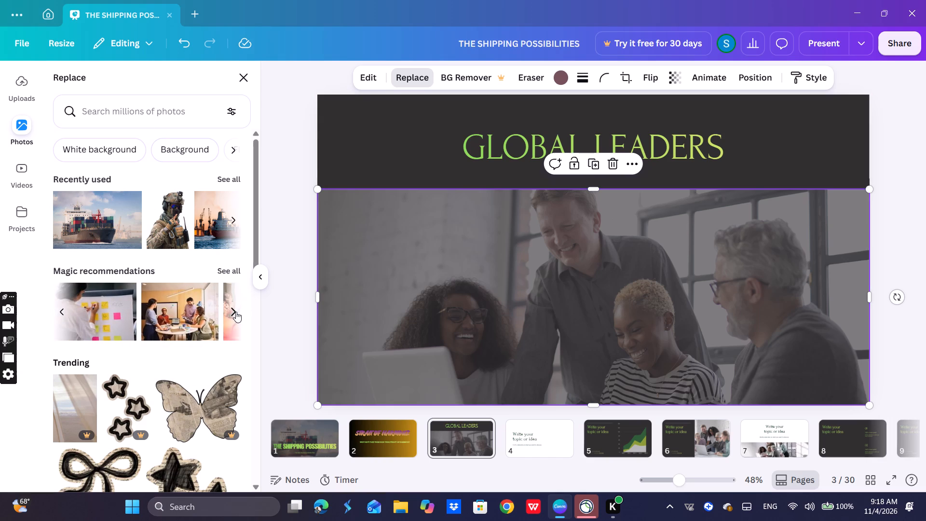
click(236, 312)
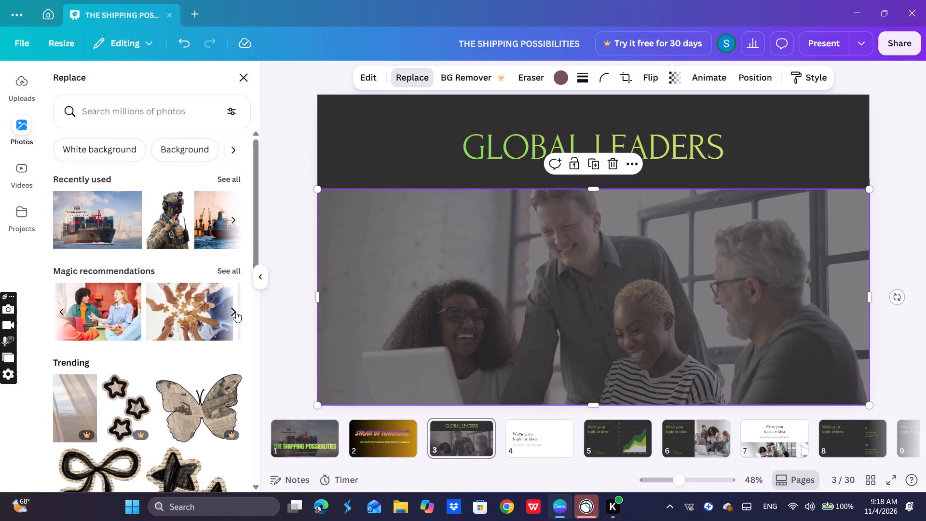
click(236, 312)
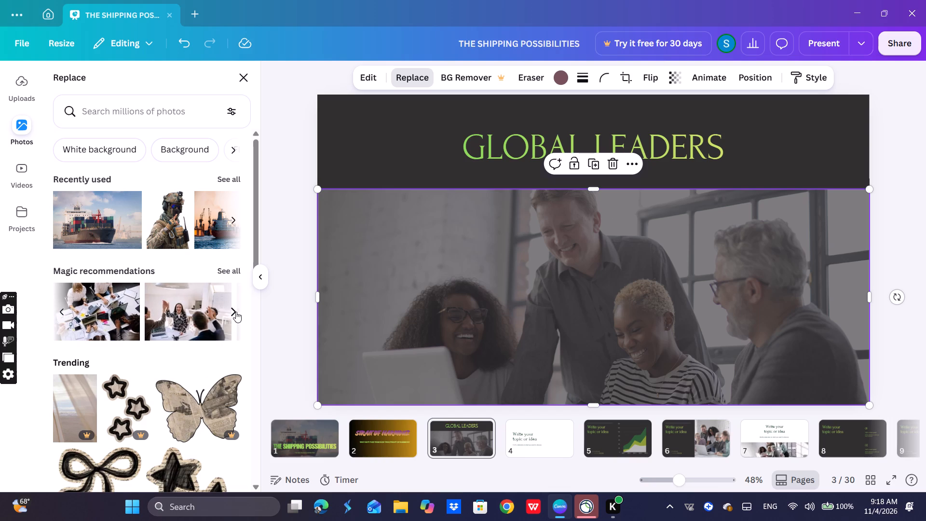
click(236, 312)
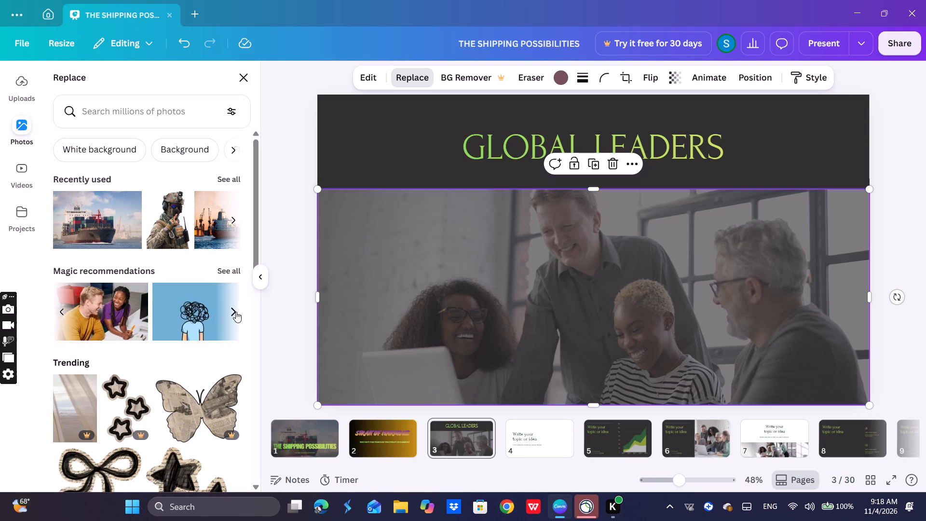
click(137, 292)
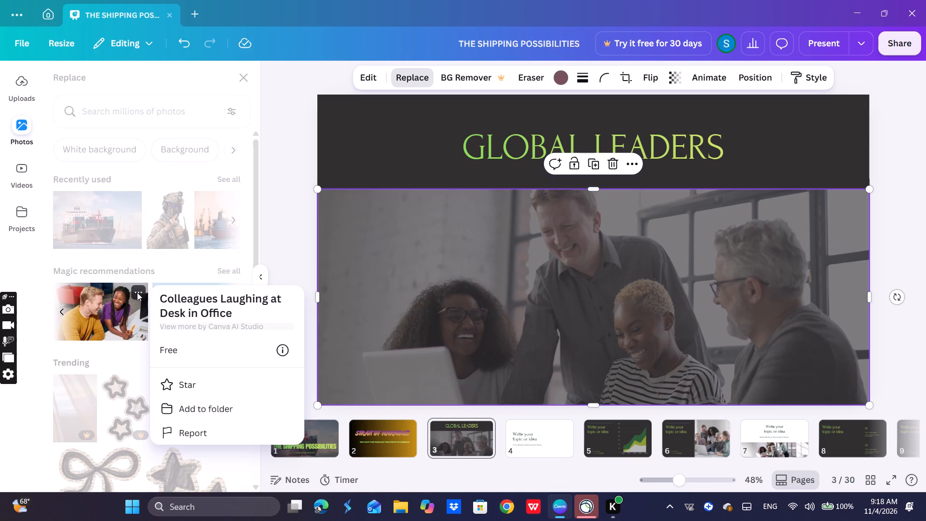
click(168, 386)
click(286, 251)
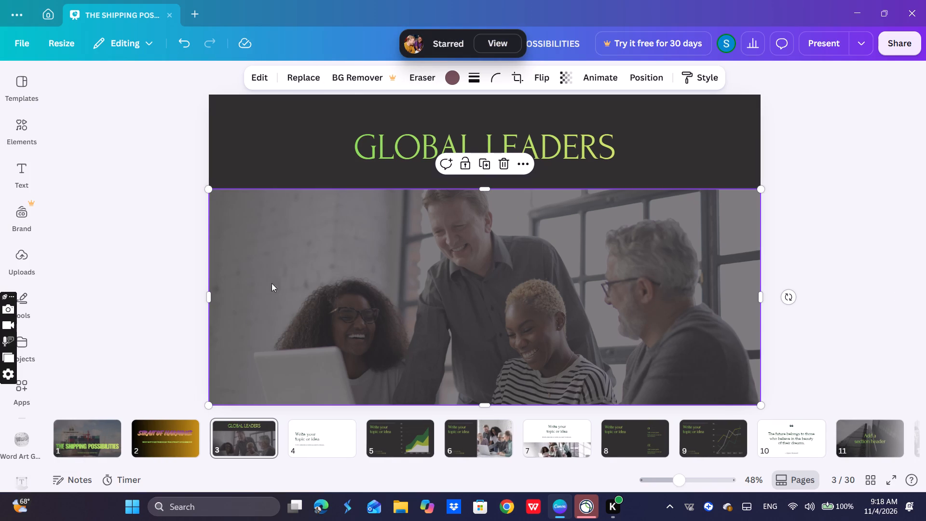
Search the photos for "Leaders" and replace the page 3 photo with the four cheering businesspeople in suits.
click(309, 80)
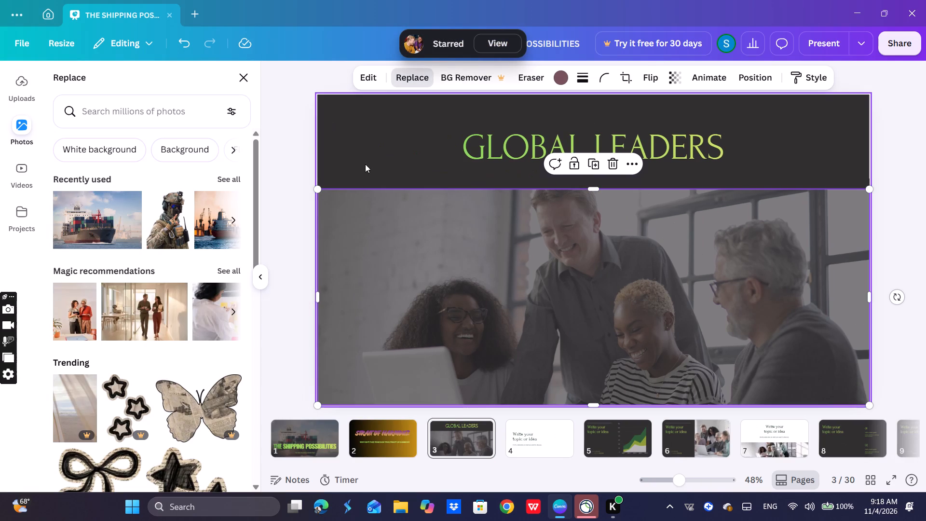
click(178, 116)
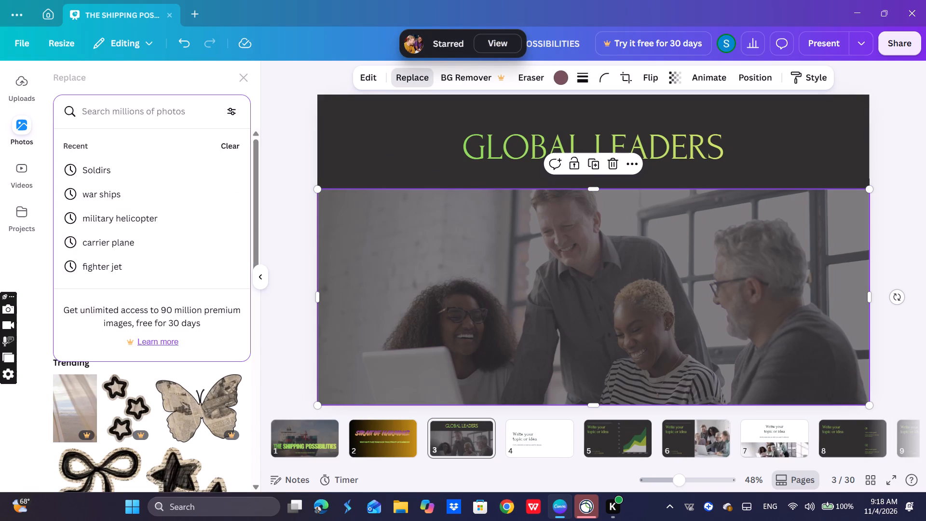
key(l)
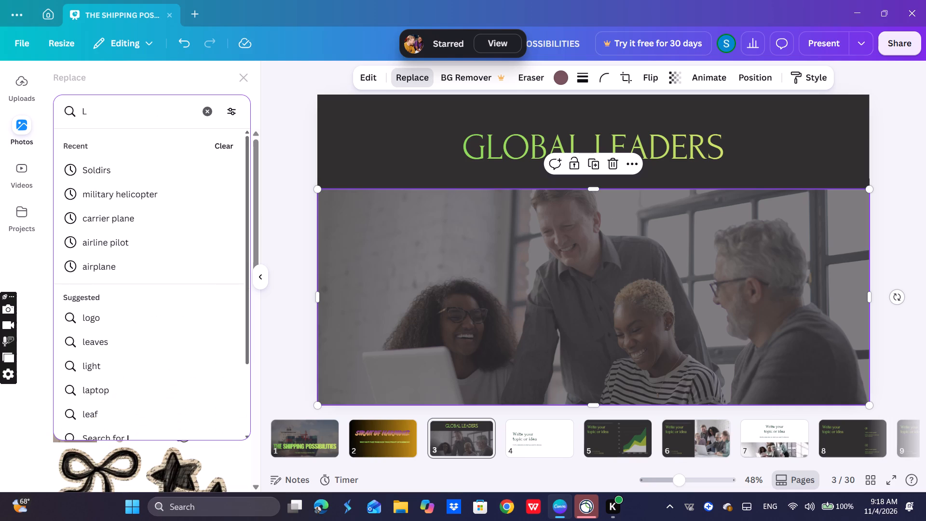
text(eaders)
key(Return)
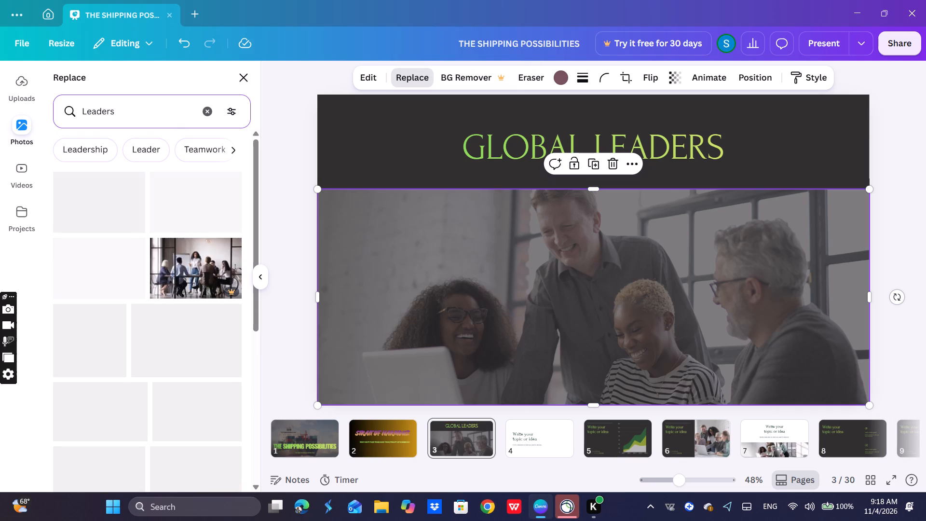
scroll(164, 266, down, 2)
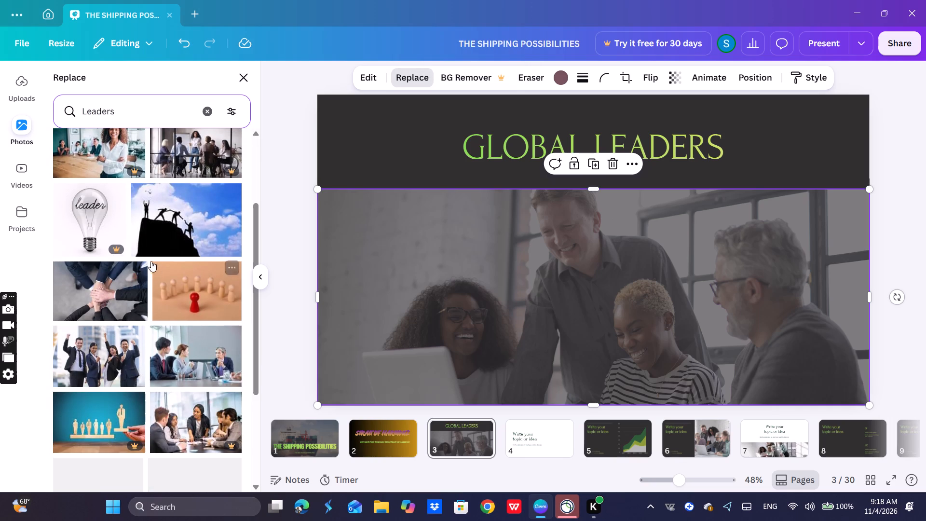
scroll(141, 260, down, 1)
click(112, 277)
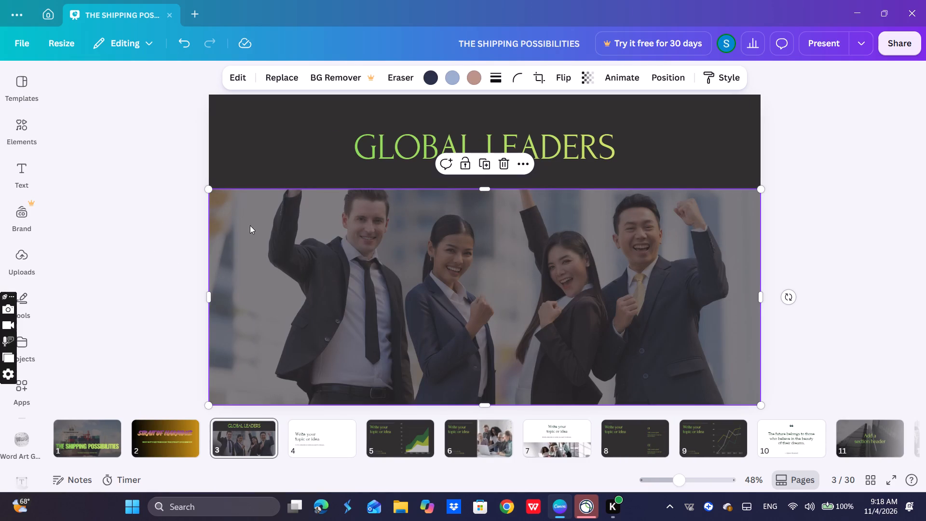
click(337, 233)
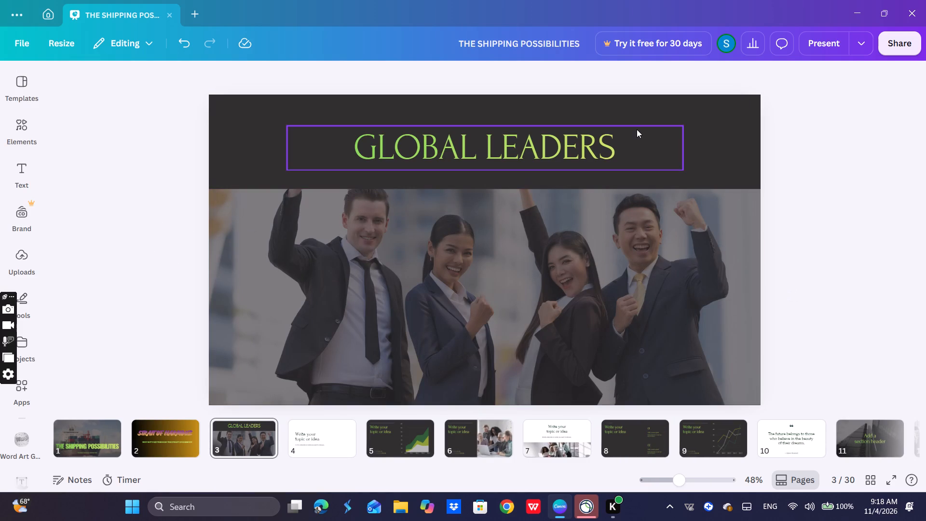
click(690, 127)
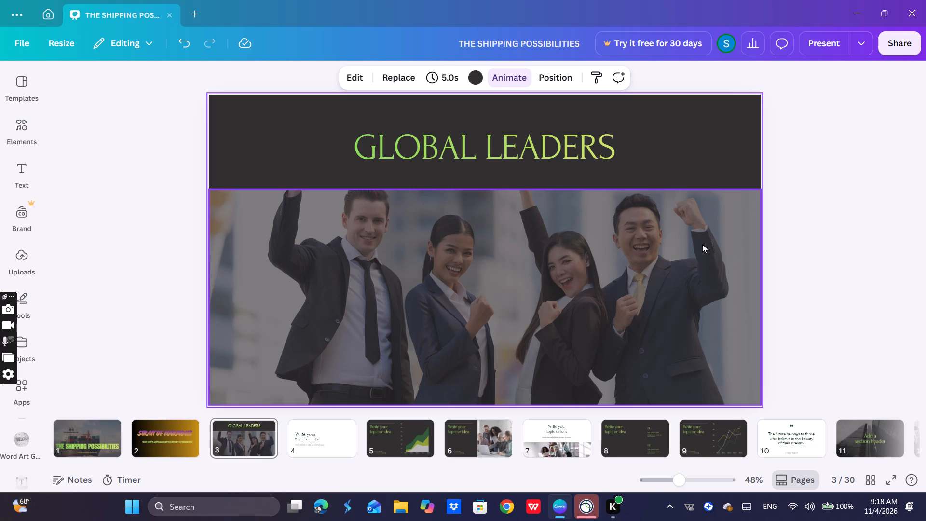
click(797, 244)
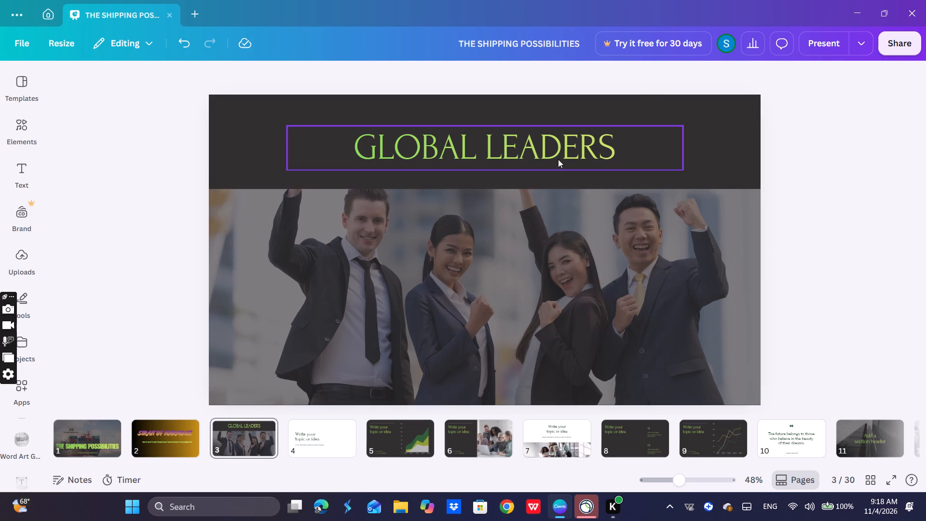
Change the page 3 title "GLOBAL LEADERS" to the Bacony Script font, after trying Atlante Display.
click(558, 159)
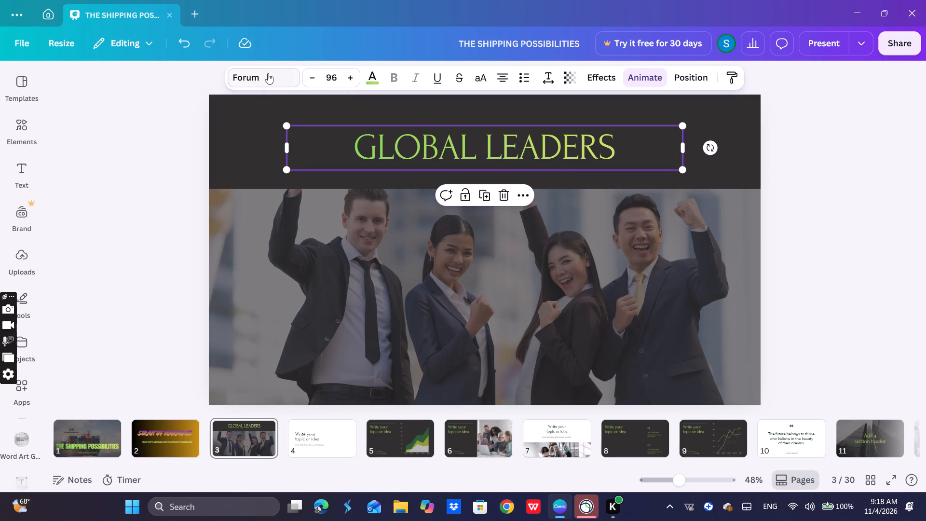
click(268, 73)
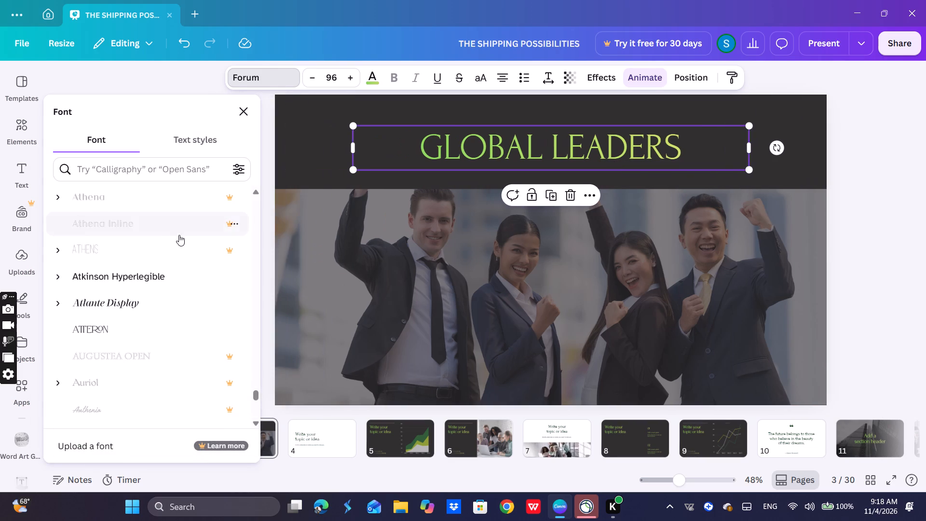
click(158, 301)
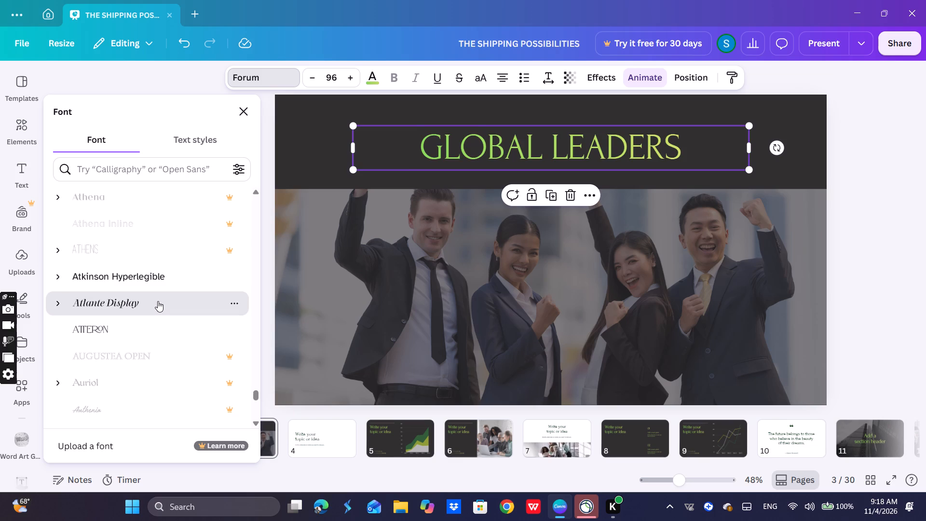
scroll(164, 296, down, 3)
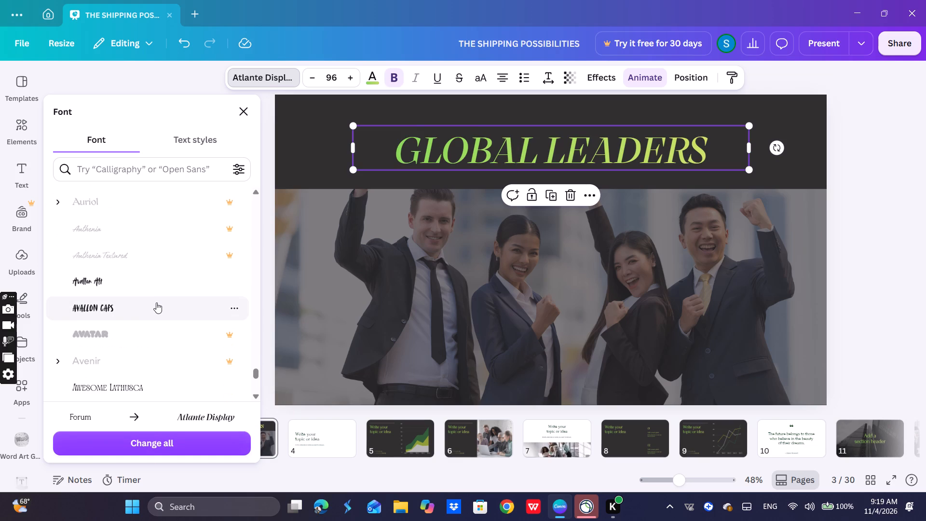
scroll(157, 302, down, 5)
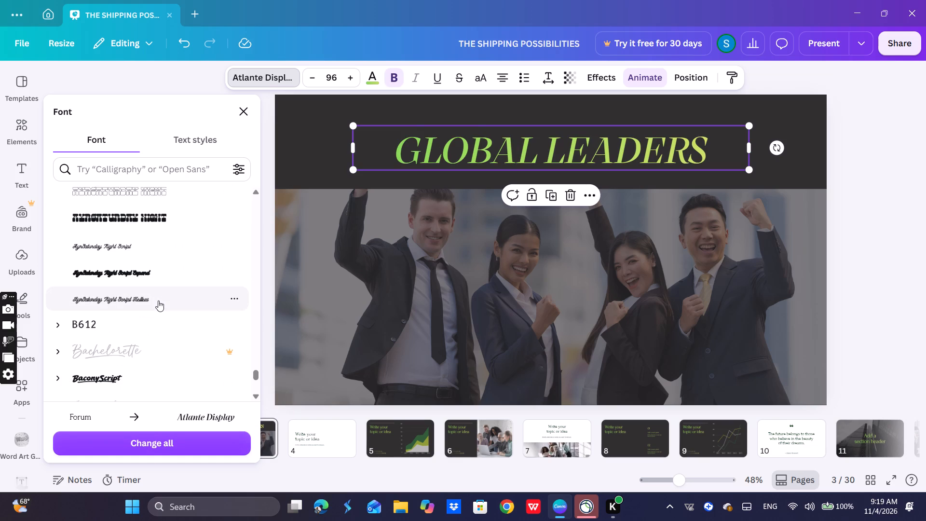
scroll(158, 301, down, 2)
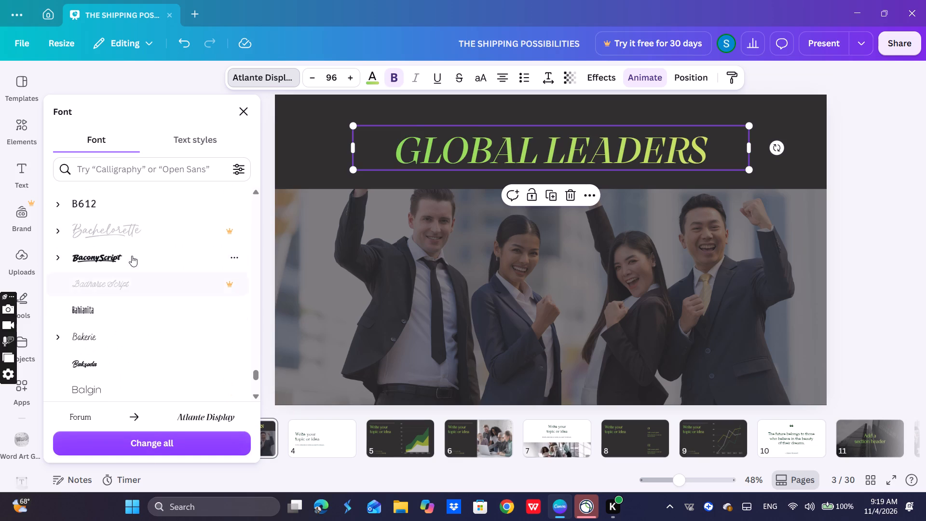
click(132, 256)
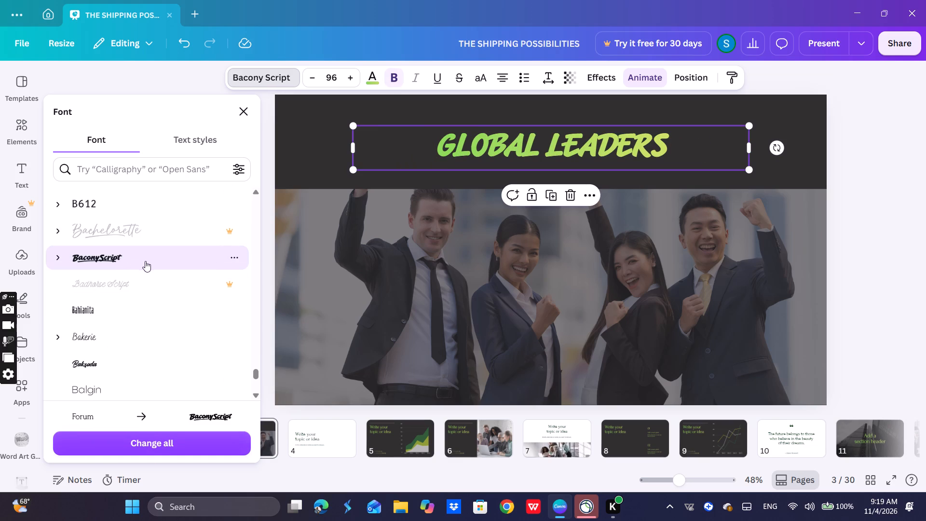
scroll(169, 313, down, 4)
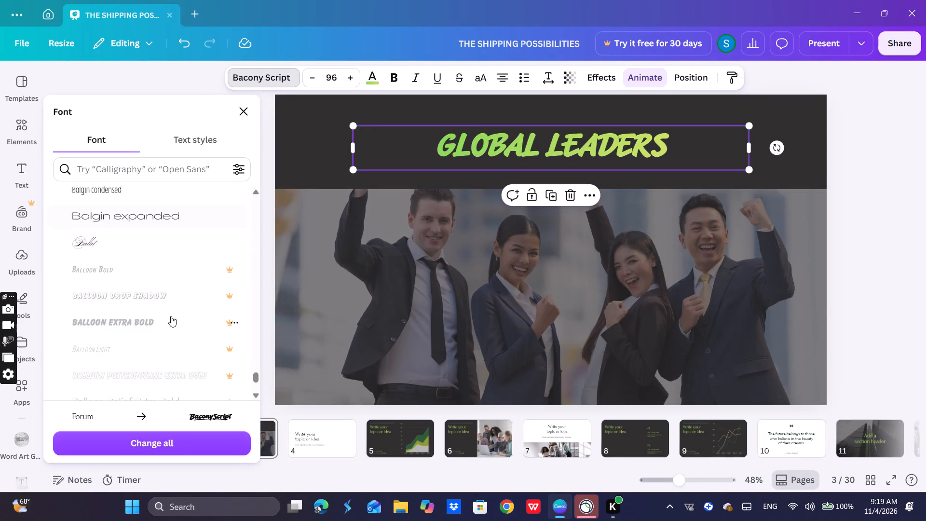
scroll(171, 316, down, 3)
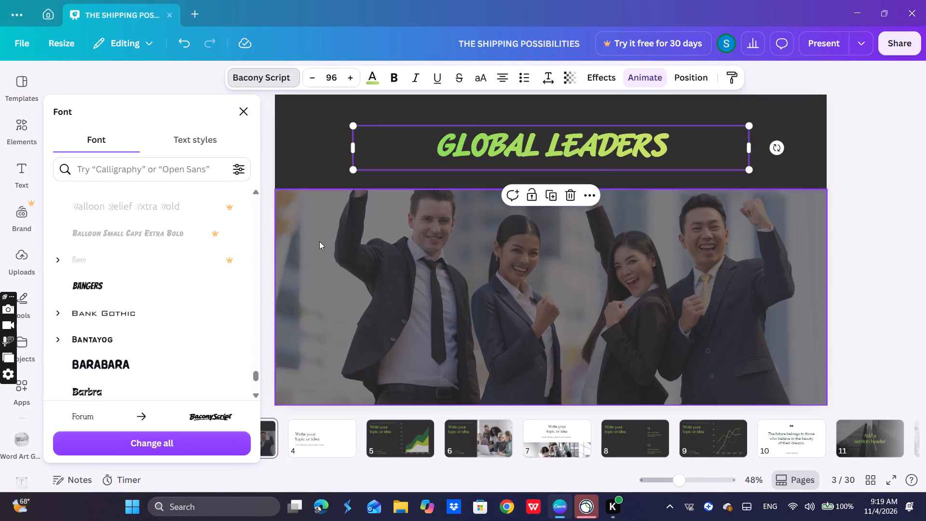
Increase the "GLOBAL LEADERS" title's font size to 139.
click(346, 76)
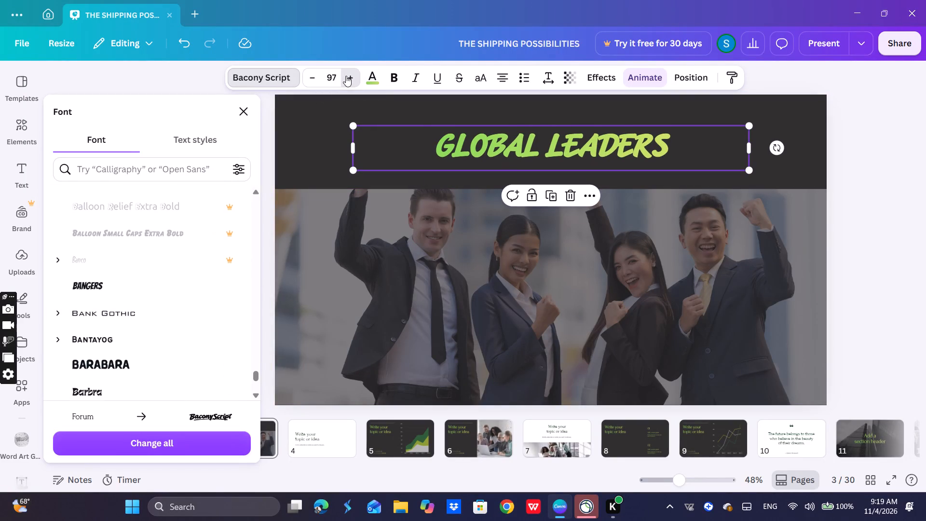
click(346, 76)
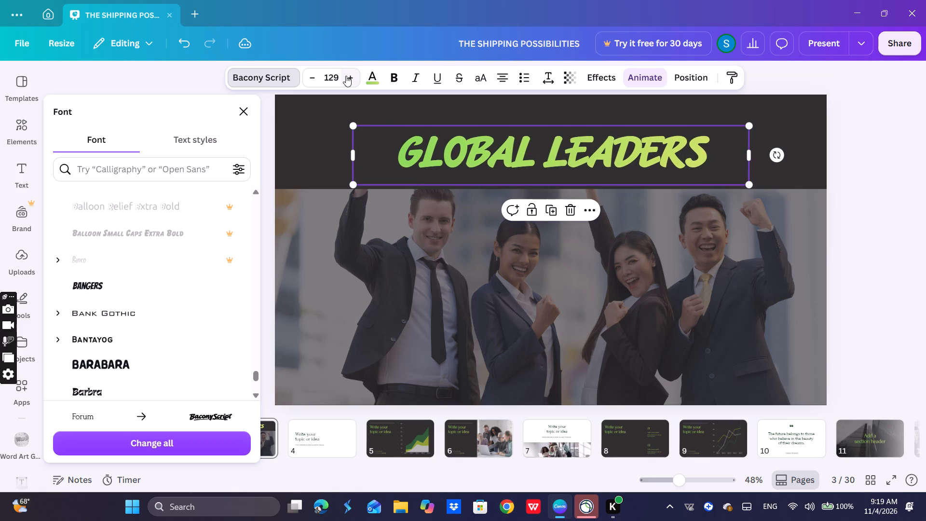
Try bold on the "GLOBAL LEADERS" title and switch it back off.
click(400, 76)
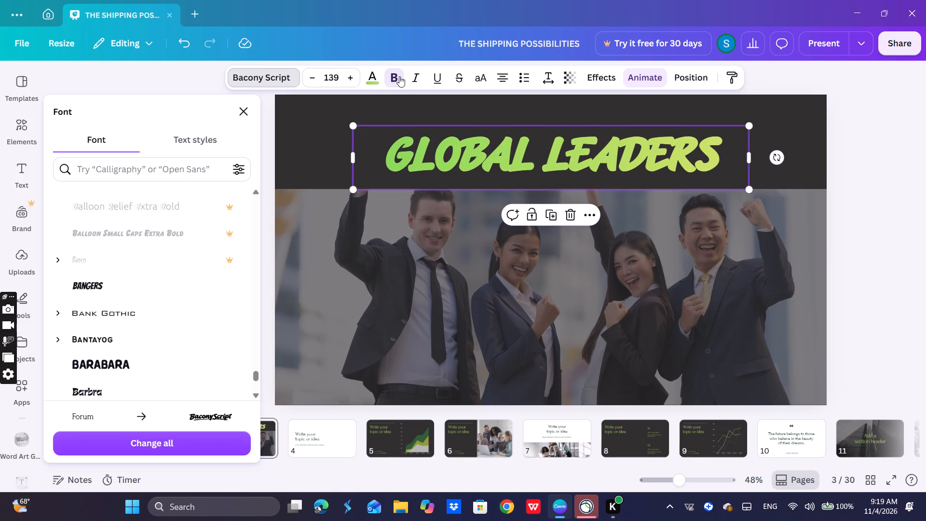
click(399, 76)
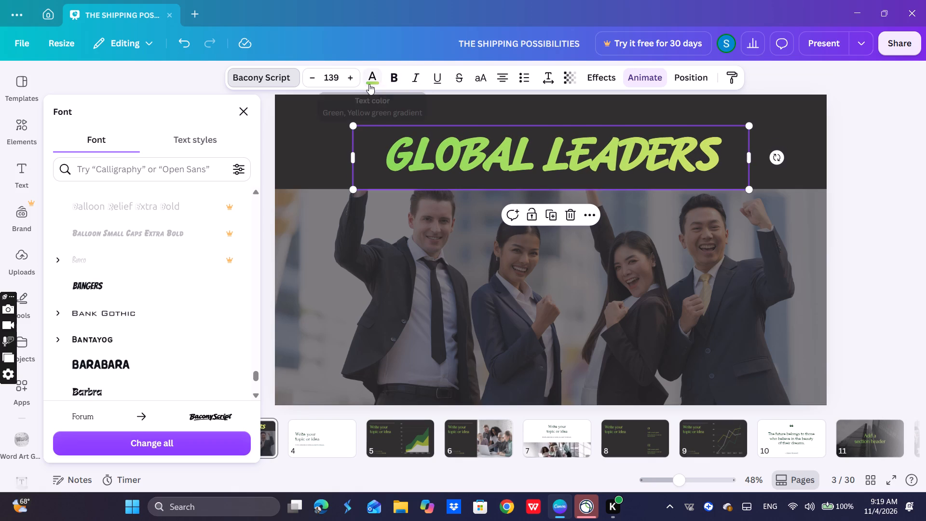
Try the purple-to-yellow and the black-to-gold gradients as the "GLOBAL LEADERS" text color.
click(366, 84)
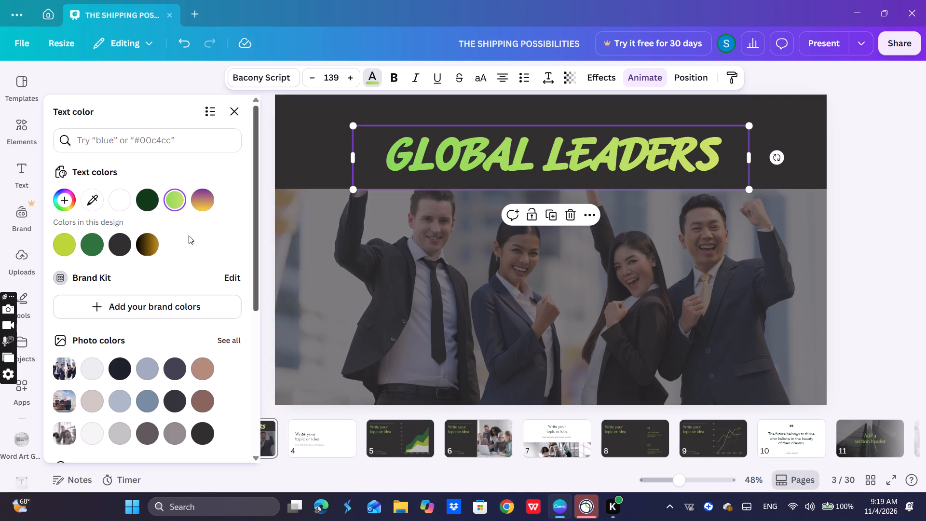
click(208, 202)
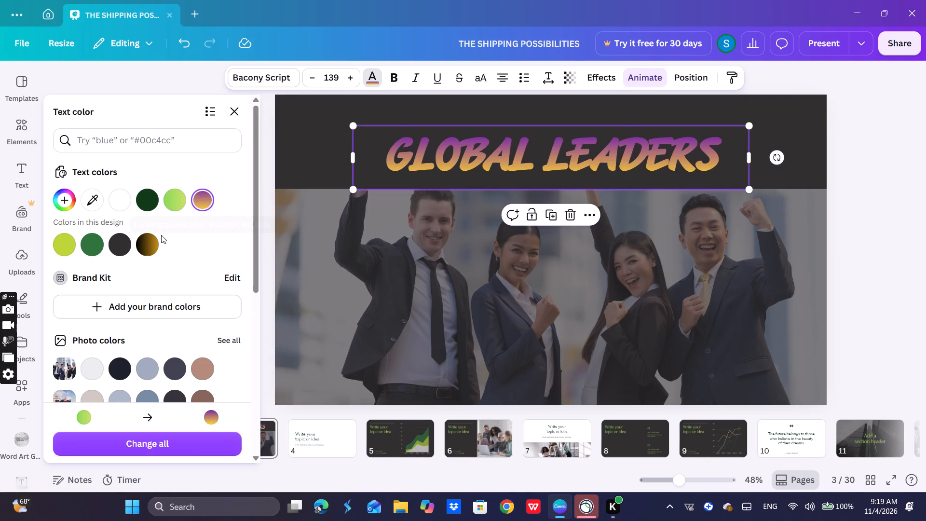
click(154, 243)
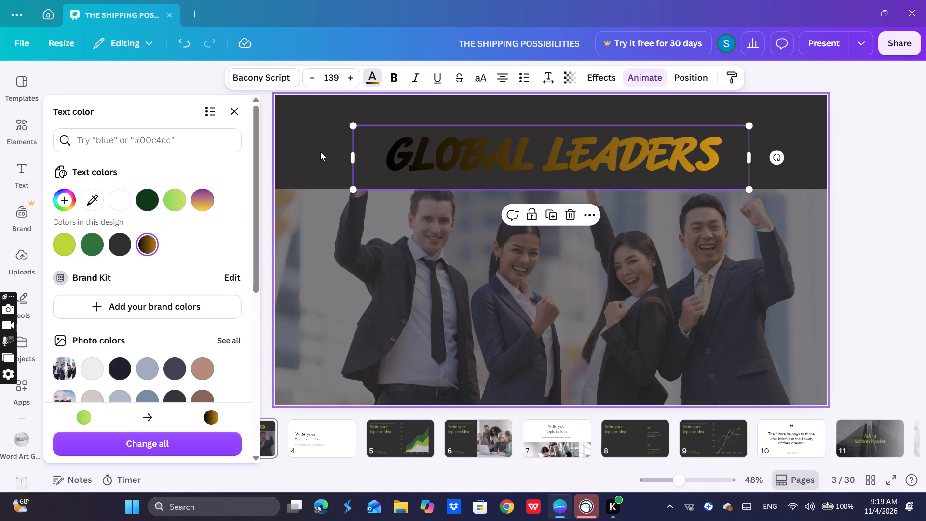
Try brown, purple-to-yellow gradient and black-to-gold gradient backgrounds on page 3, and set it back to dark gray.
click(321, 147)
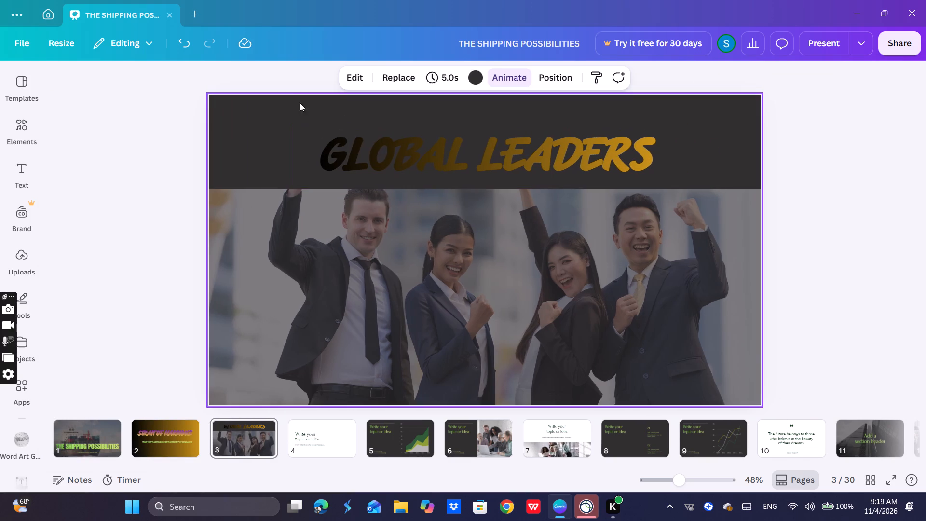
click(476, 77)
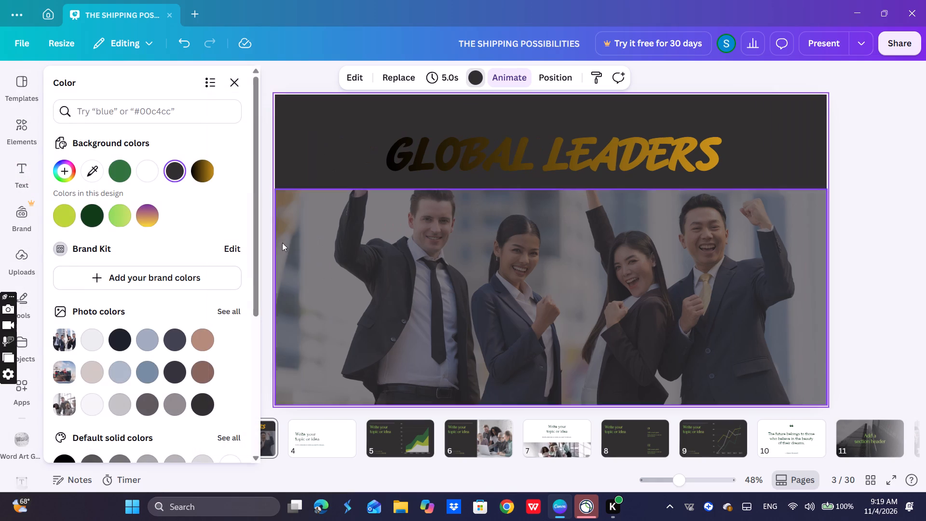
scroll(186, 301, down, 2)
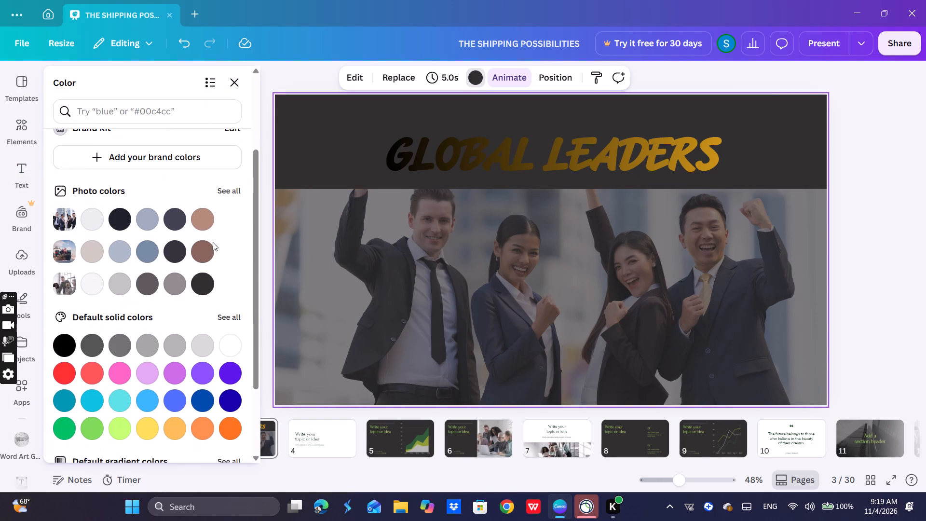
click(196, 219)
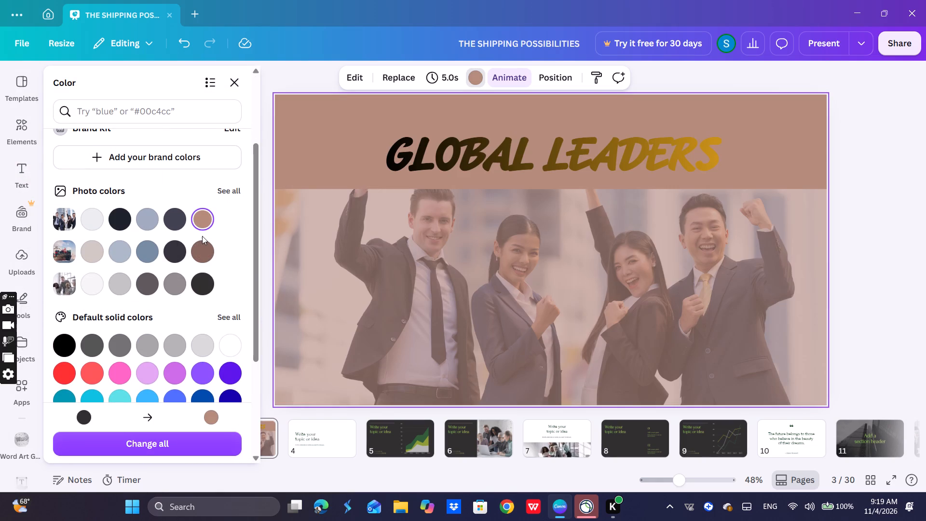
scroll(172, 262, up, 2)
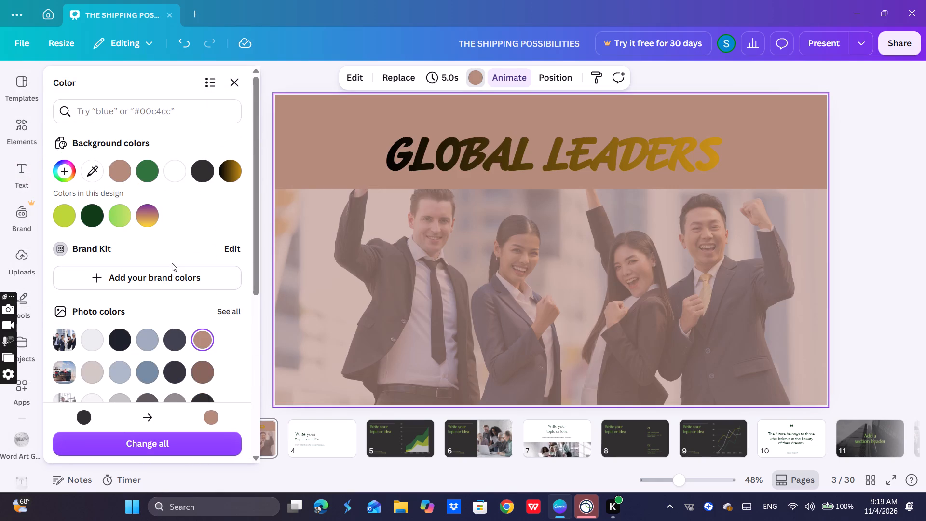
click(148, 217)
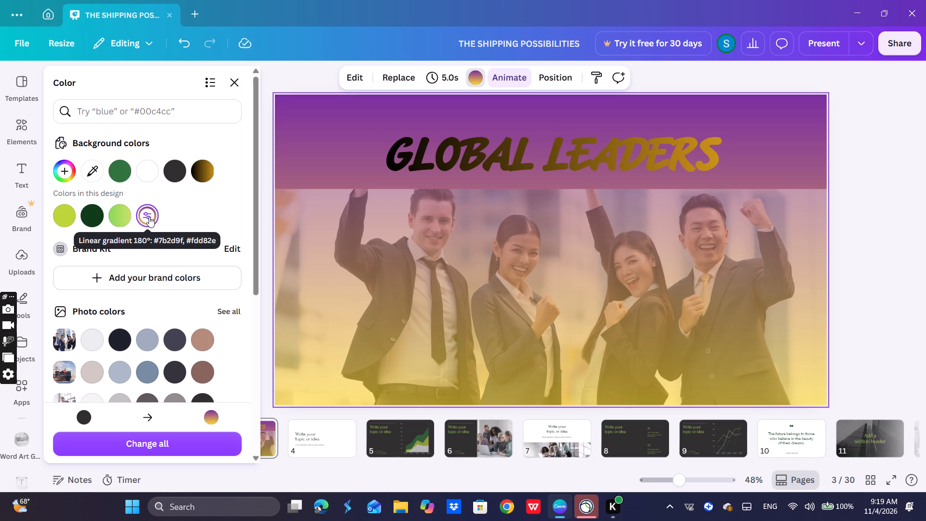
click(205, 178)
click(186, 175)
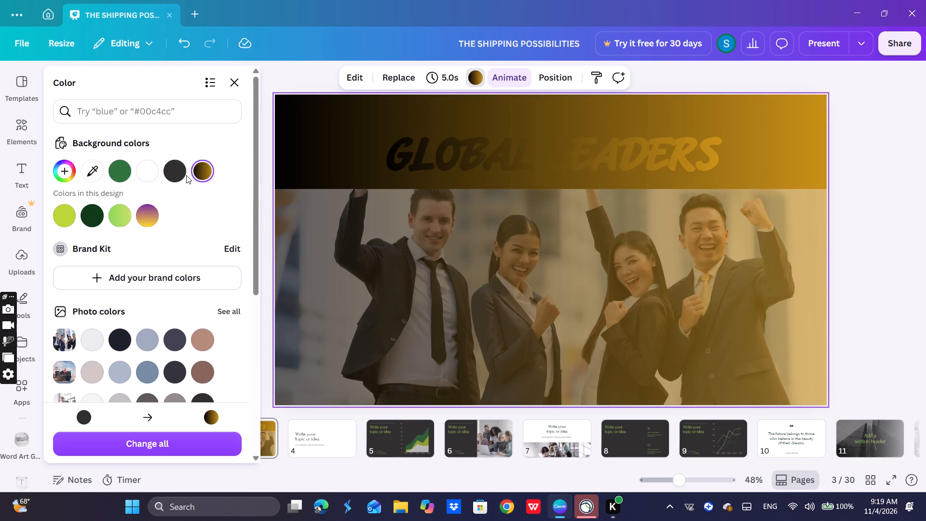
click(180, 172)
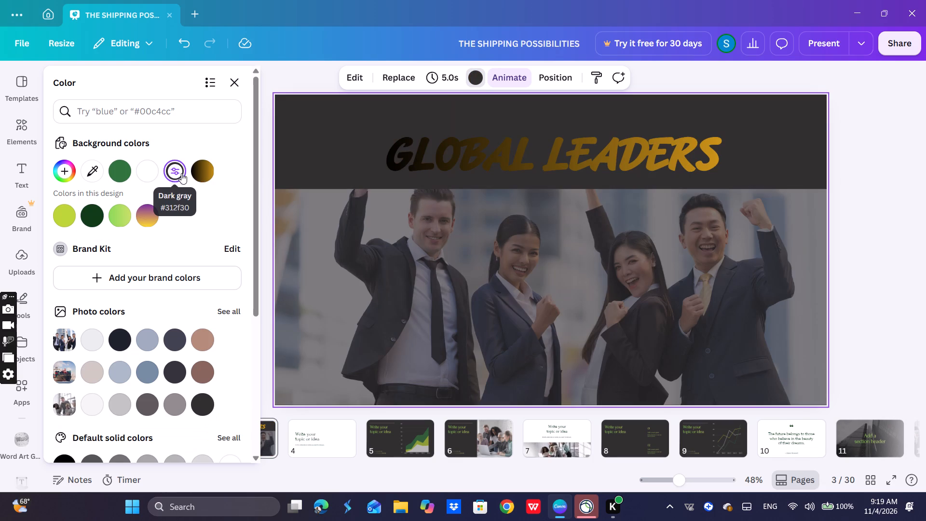
Recolor the "GLOBAL LEADERS" title grayish blue from the ship photo's colors, after trying the brown from the businesspeople photo.
click(493, 140)
click(378, 82)
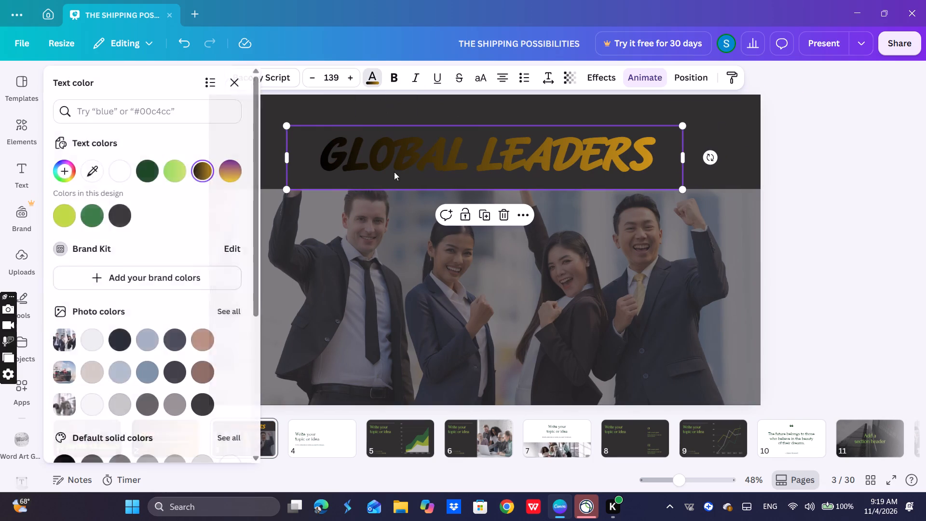
scroll(186, 364, down, 1)
click(207, 305)
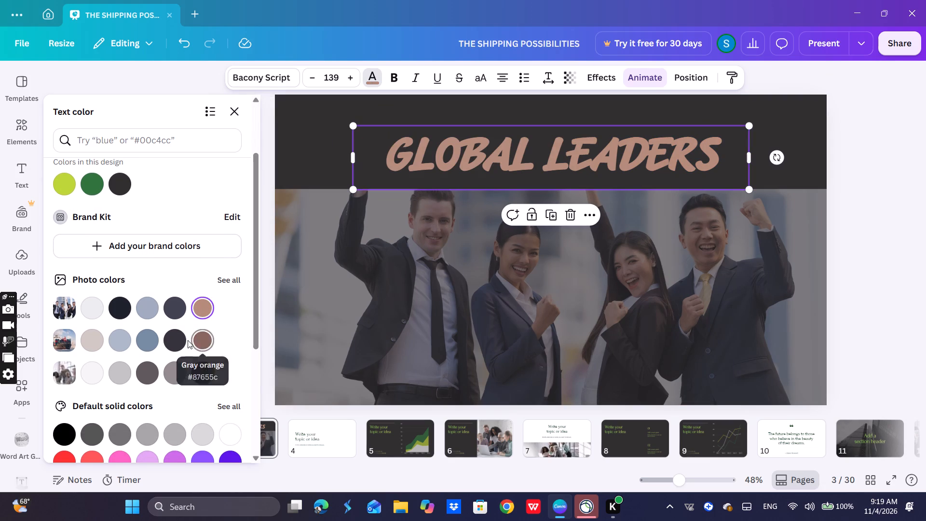
click(156, 334)
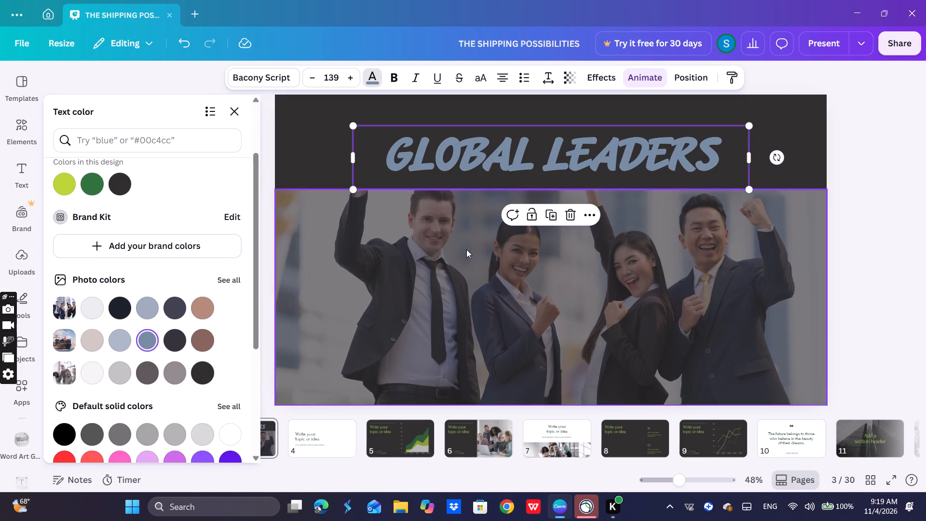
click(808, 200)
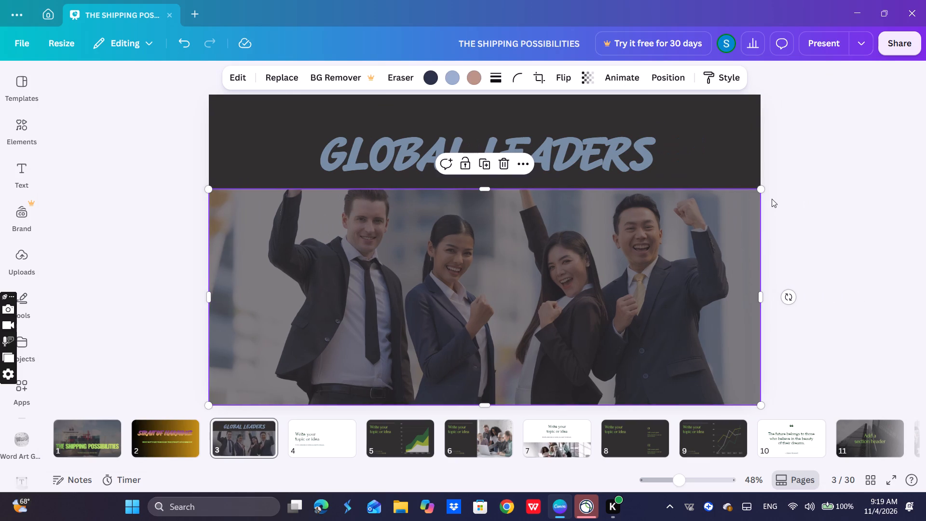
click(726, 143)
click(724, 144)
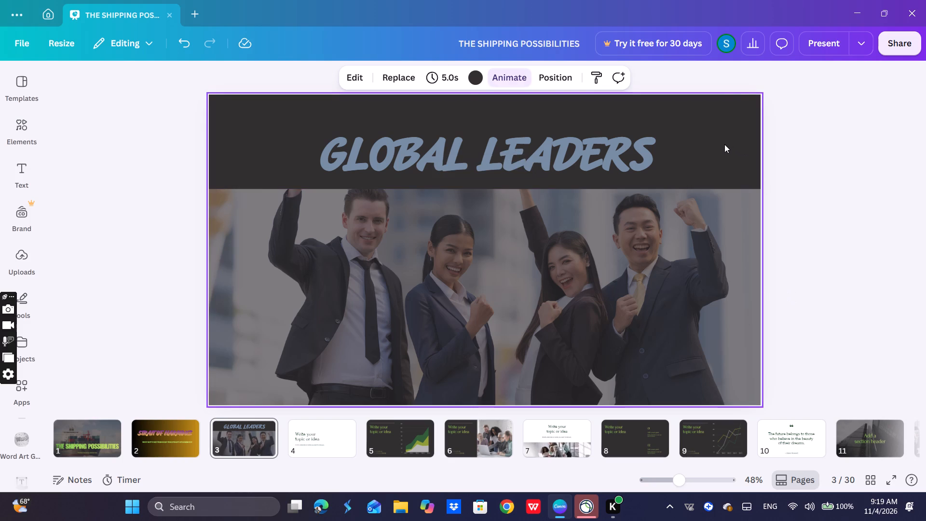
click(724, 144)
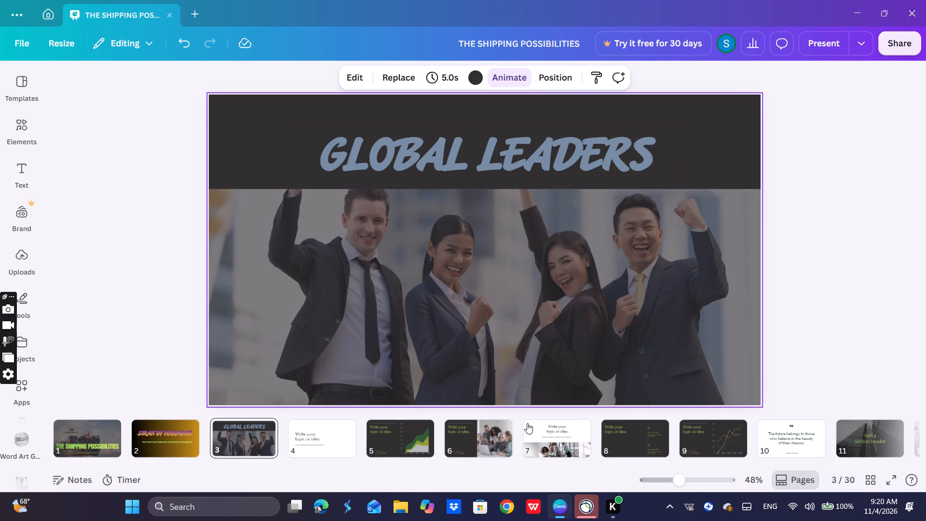
Set page 4's background to the purple-to-yellow gradient, also trying the black-to-gold gradient.
click(346, 428)
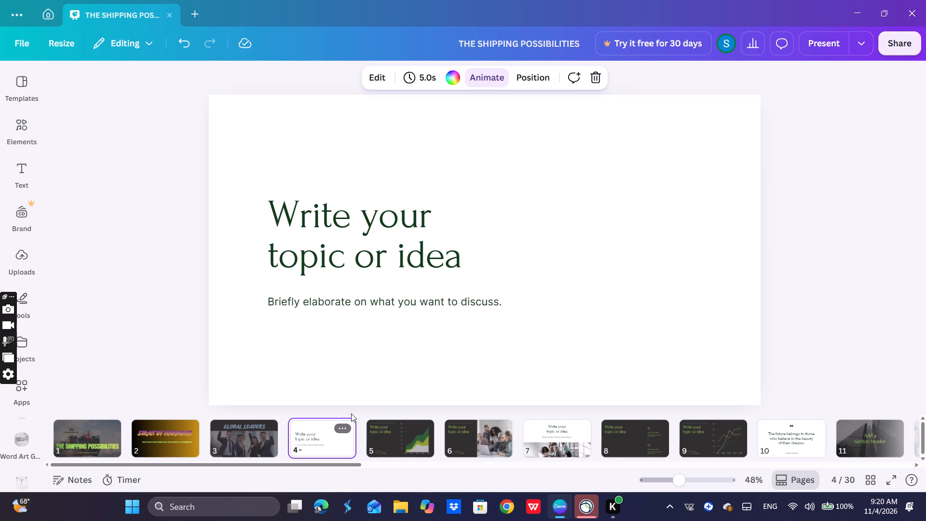
click(343, 162)
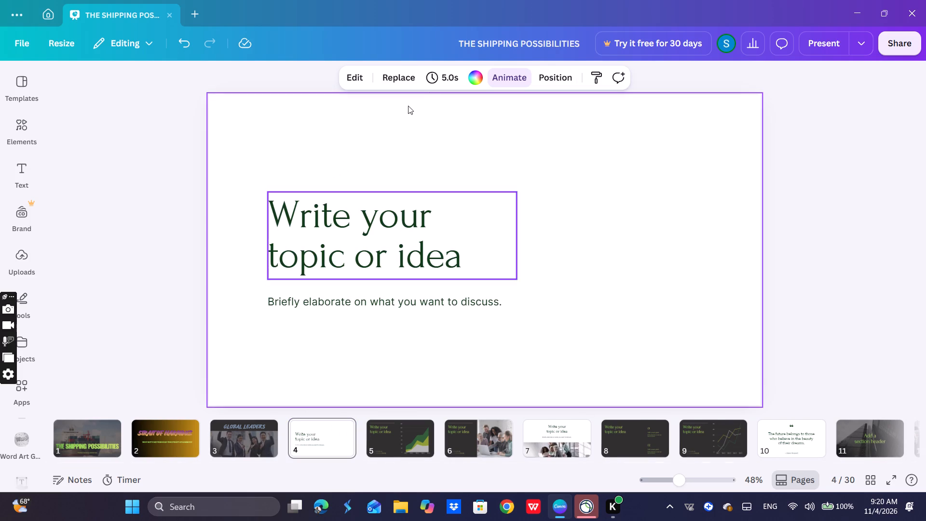
click(481, 79)
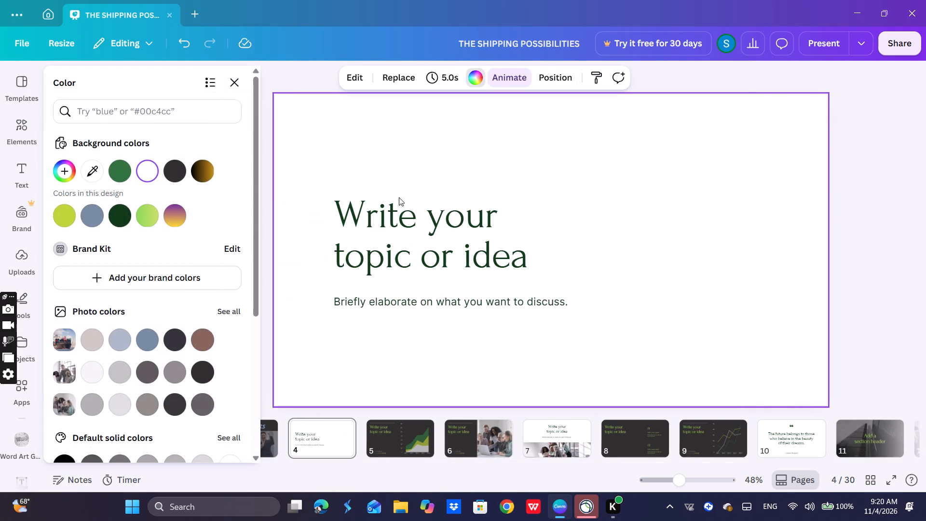
click(181, 213)
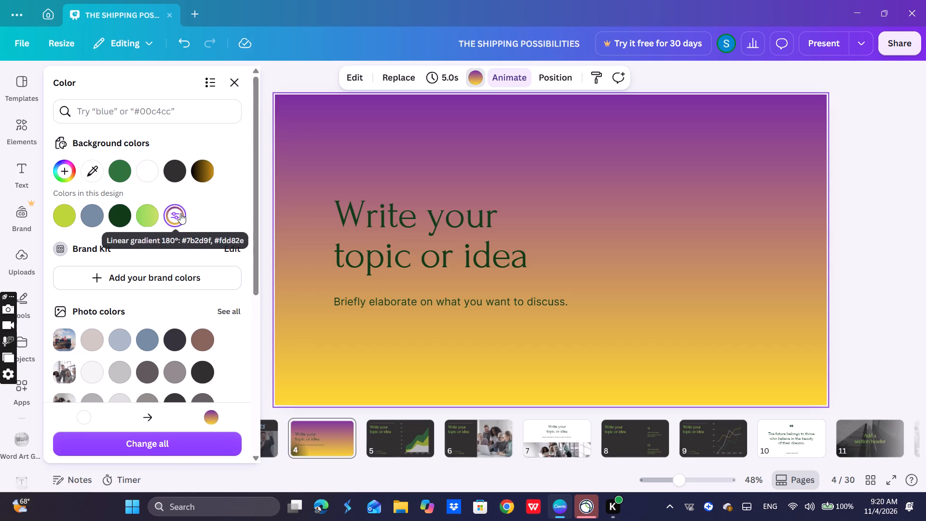
click(209, 171)
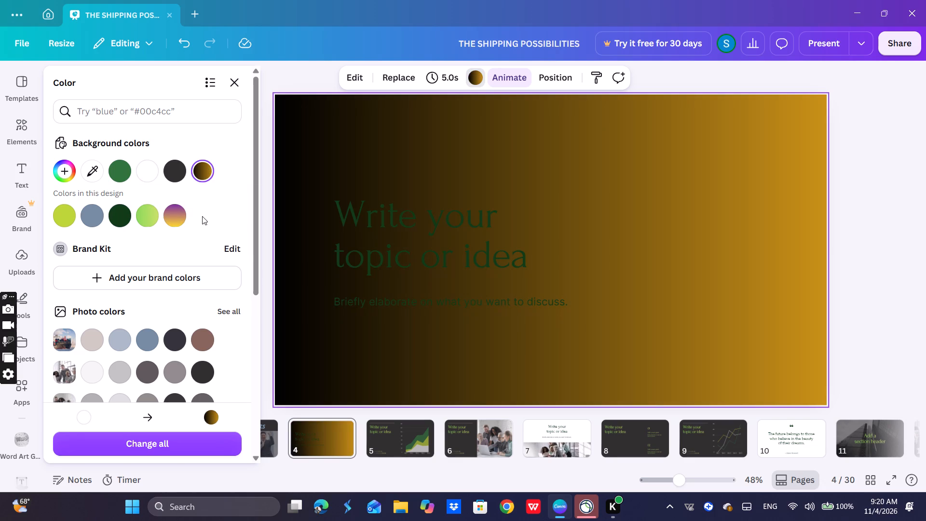
click(185, 217)
Replace the "Write your topic or idea" title on page 4 with "AMERICA'S PARTCIPATION".
click(429, 231)
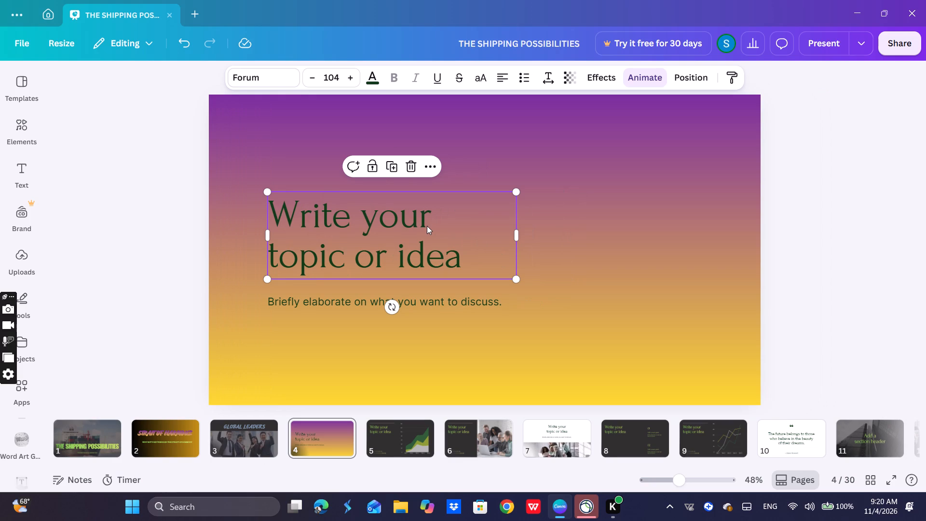
key(i)
click(462, 257)
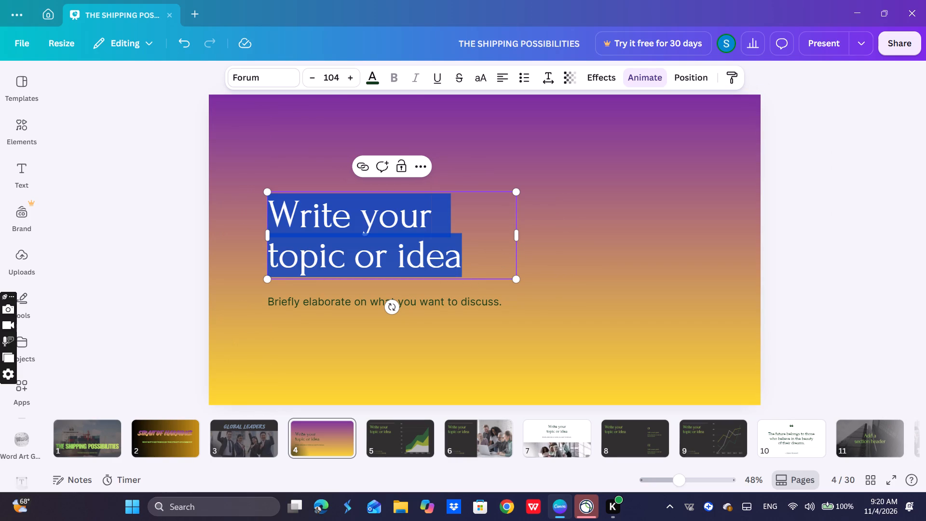
key(i)
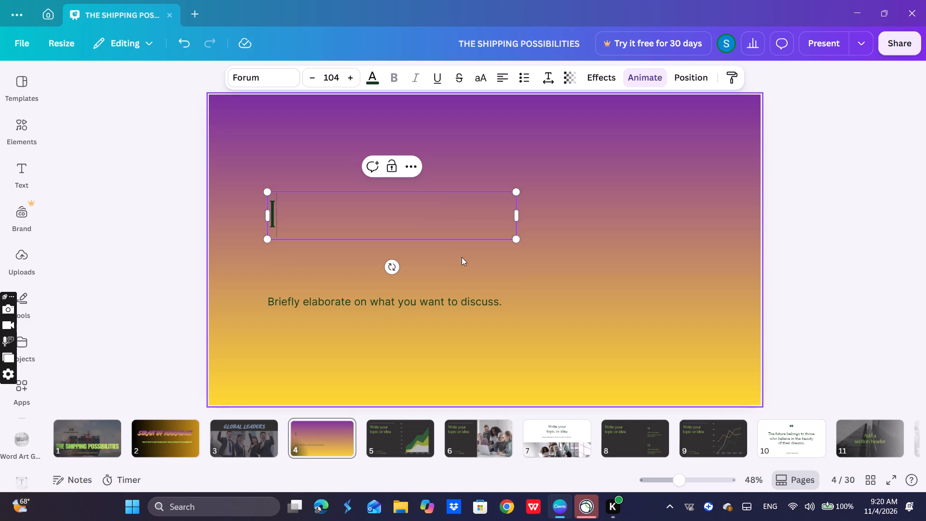
key(BackSpace)
text(AMERICA)
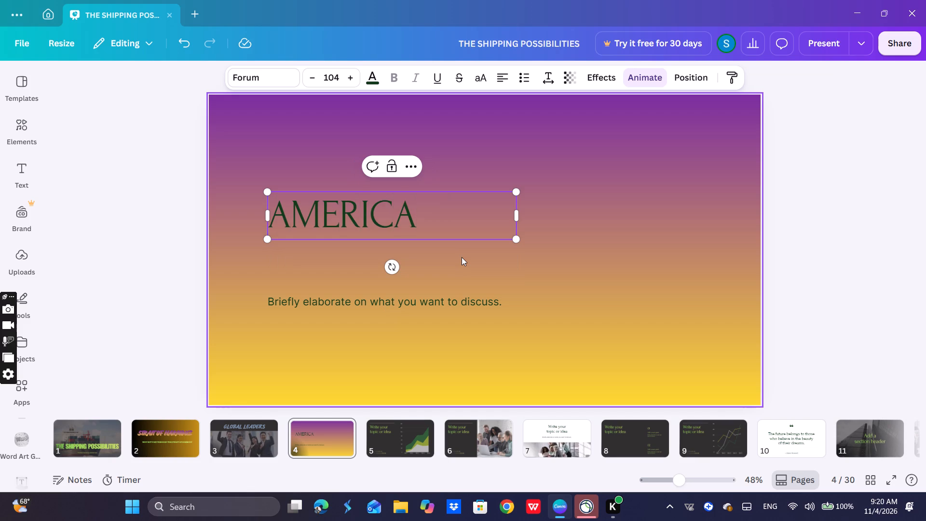
text('S N)
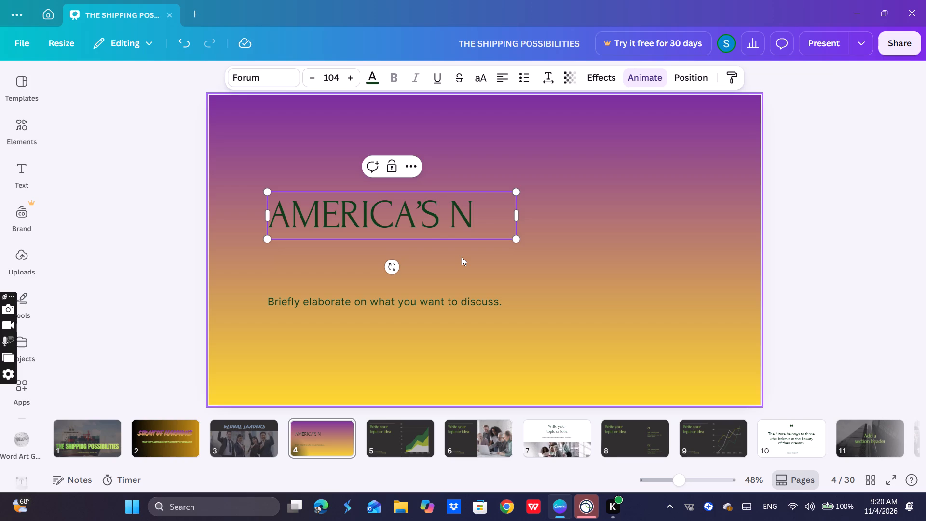
key(BackSpace)
key(p)
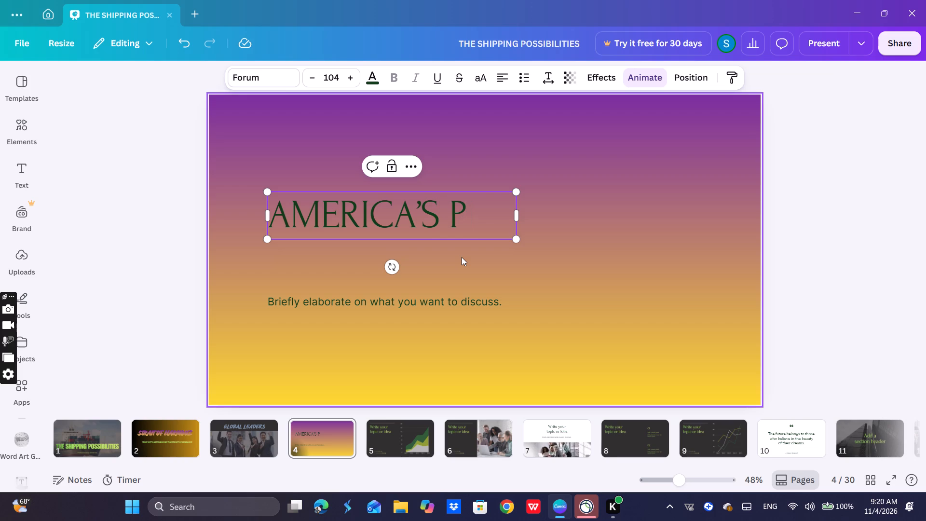
text(AT)
key(BackSpace)
text(RT)
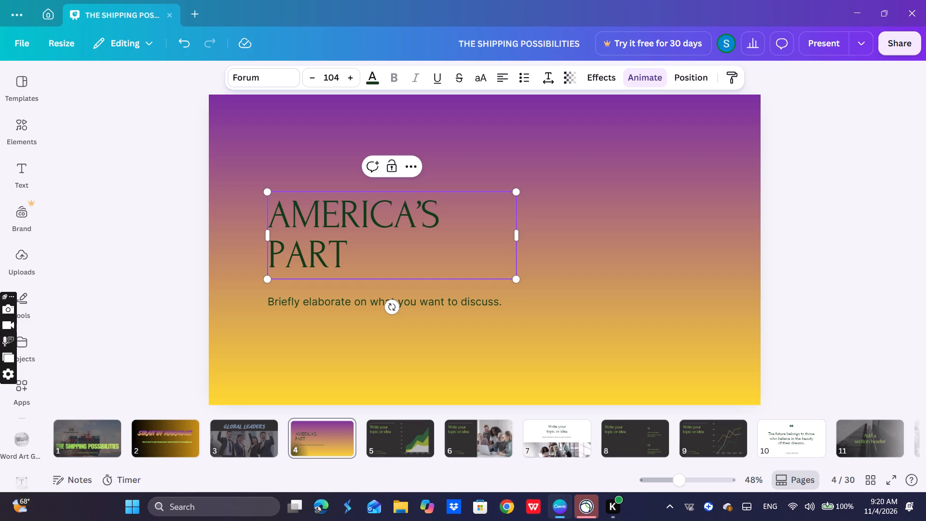
text(CI)
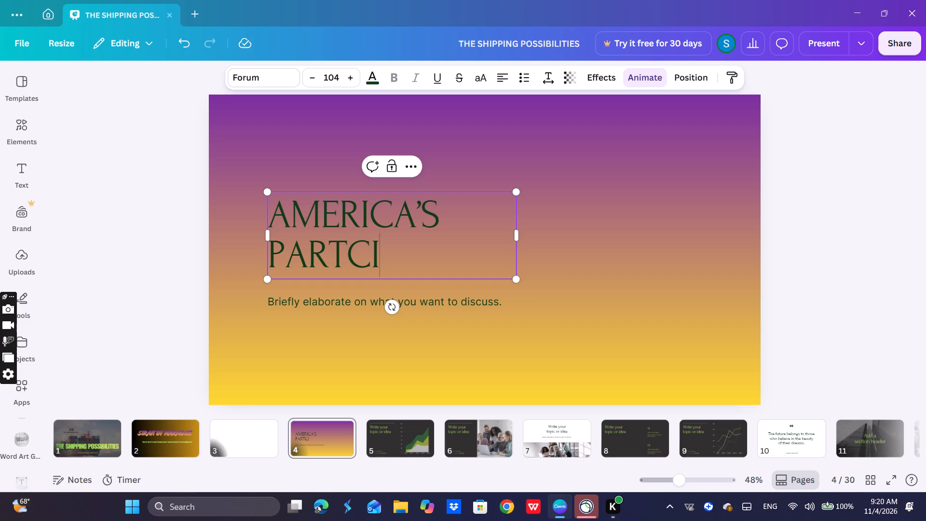
text(PATION)
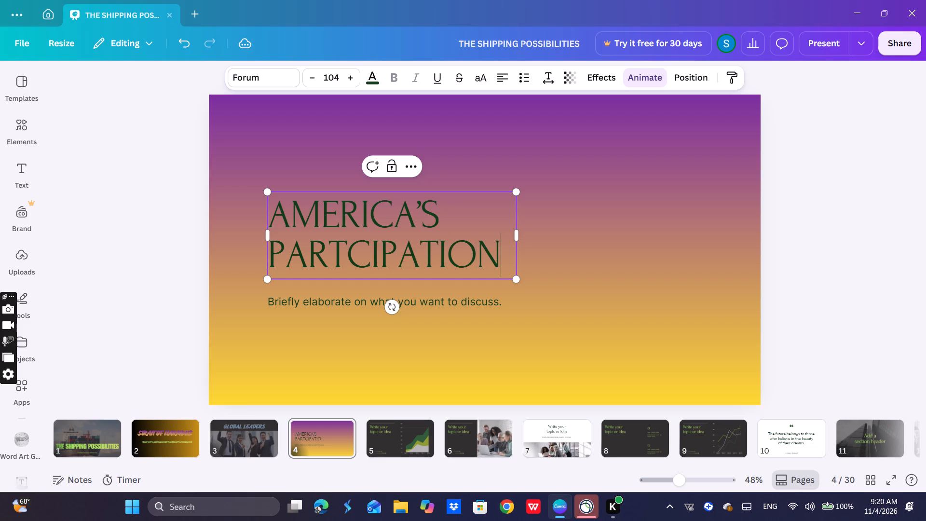
Continue the page 4 title with "TO SECURE THE SHIP MOVEMENT".
key(space)
text(TO)
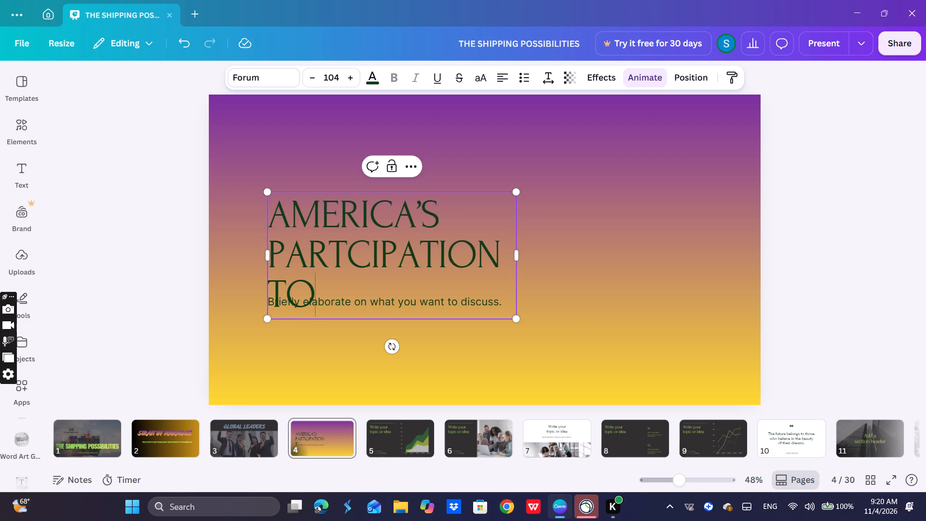
key(space)
text(SECURE THE)
key(space)
text(SECUR)
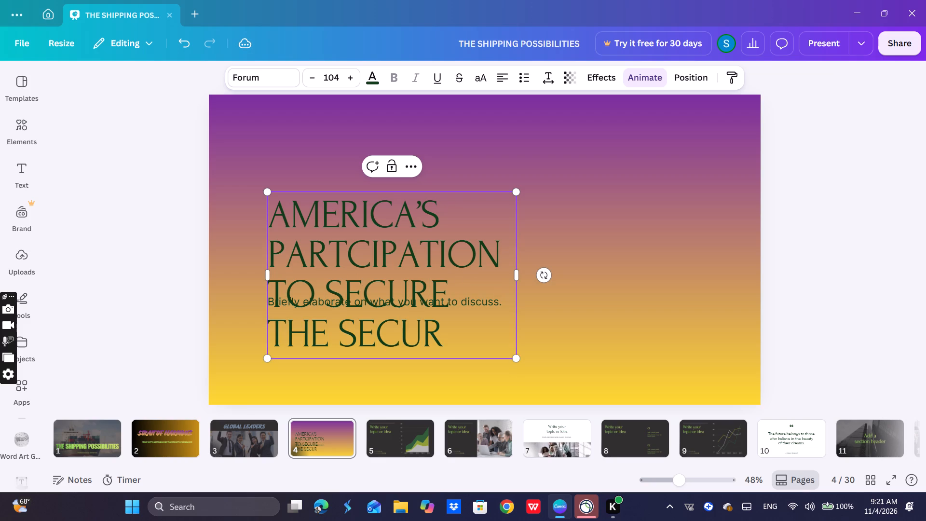
key(BackSpace)
key(BackSpace)
key(BackSpace)
key(BackSpace)
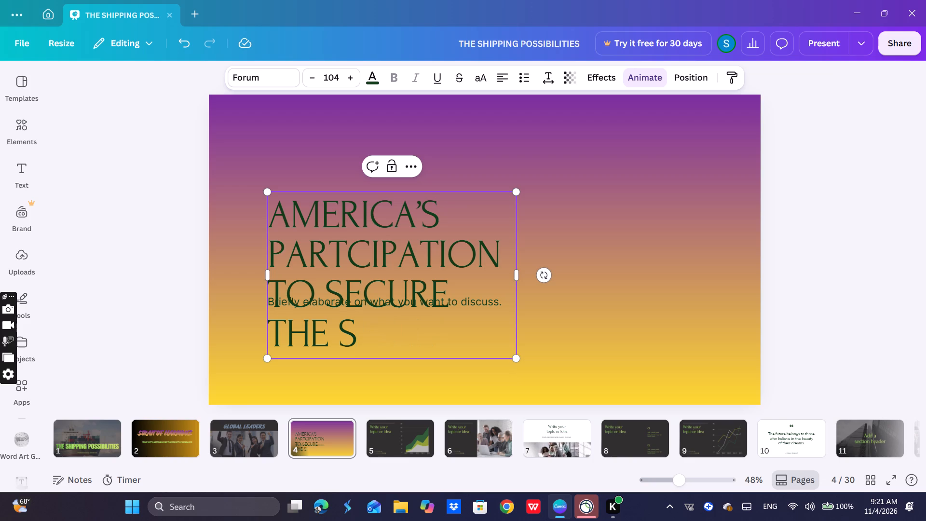
key(BackSpace)
text(SHIP MOVEMENT)
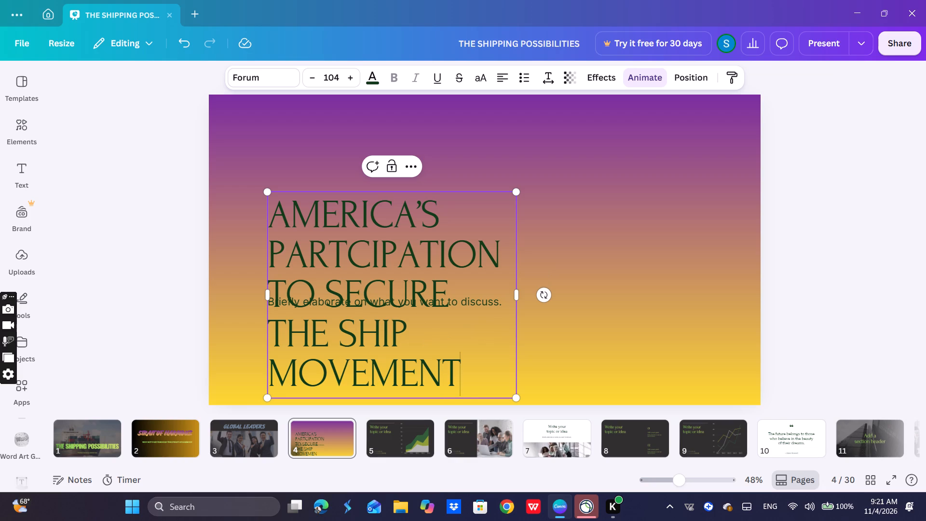
key(space)
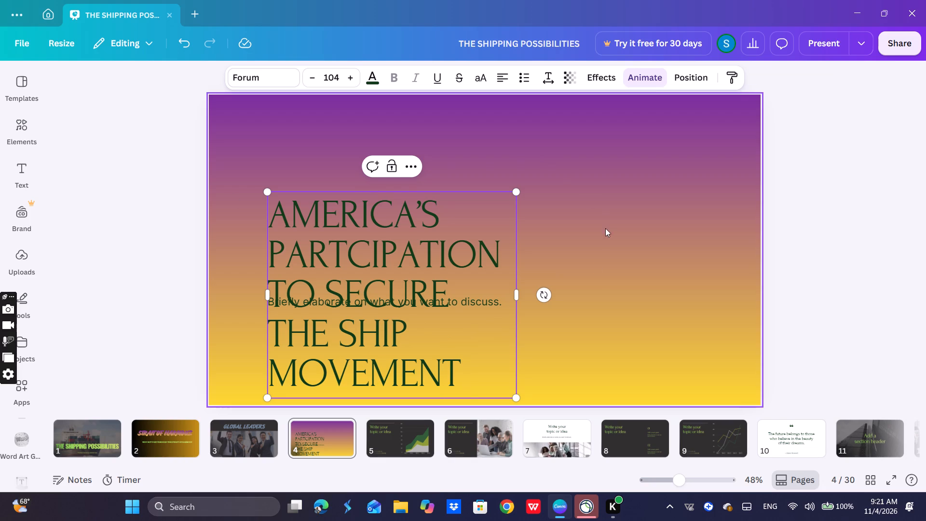
Widen the title's text box to the page's right edge.
drag(518, 298, 577, 261)
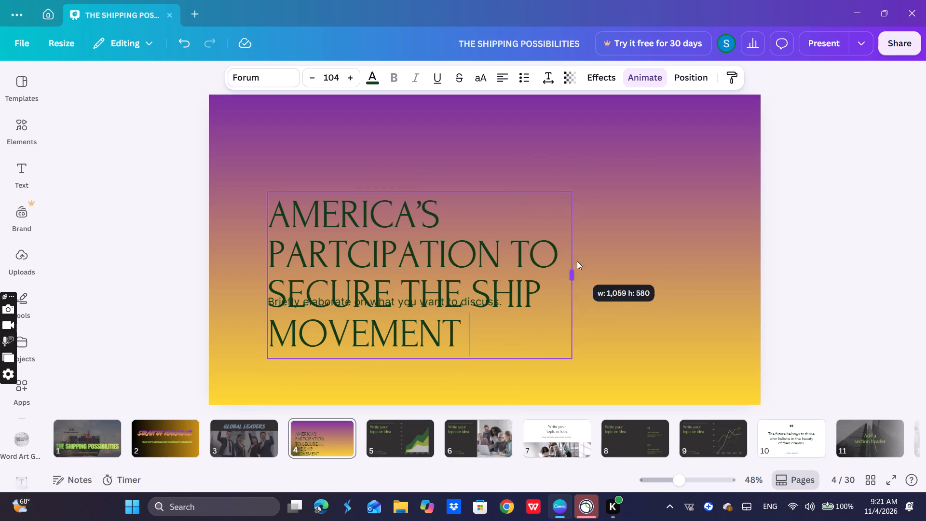
drag(577, 261, 763, 165)
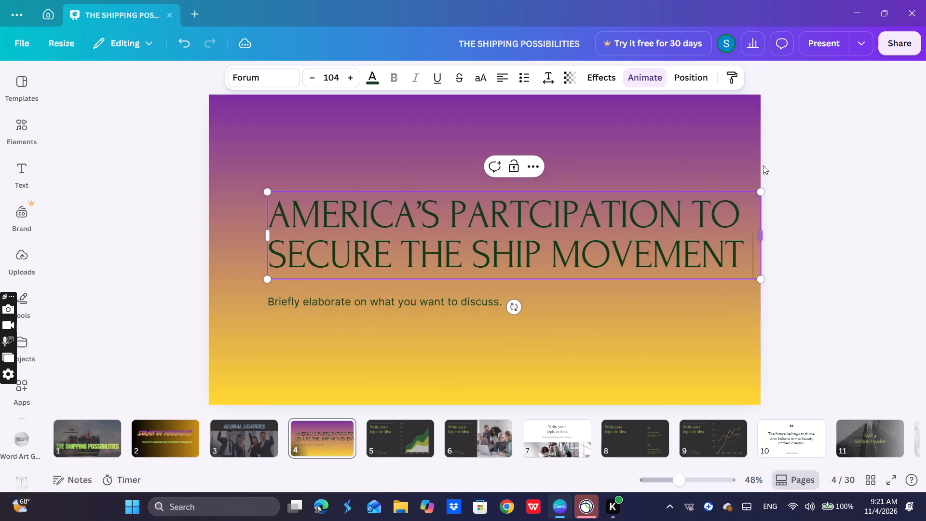
Change the end of the title from "SHIP MOVEMENT" to "SHIPS CROSSING THROUGH THE STRAIT".
click(558, 261)
click(733, 247)
click(738, 247)
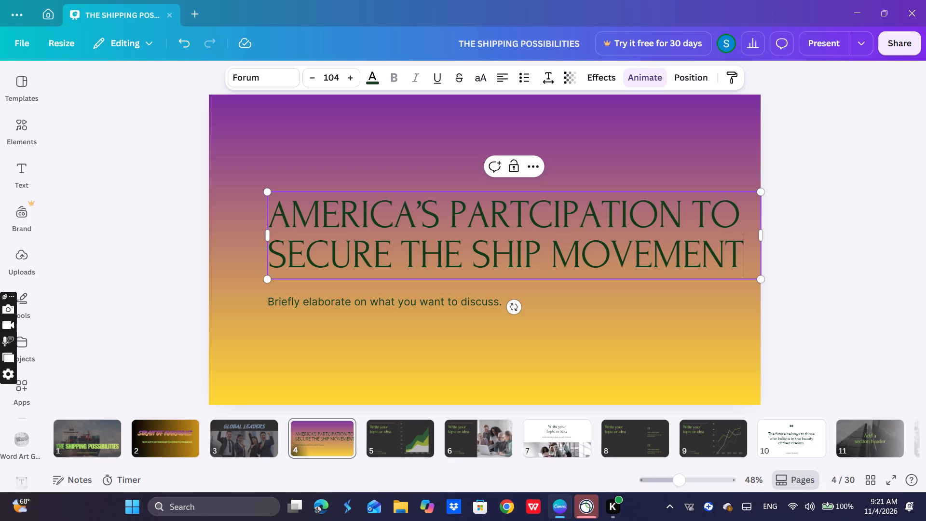
key(BackSpace)
key(BackSpace)
key(BackSpace)
key(BackSpace)
key(BackSpace)
key(BackSpace)
key(BackSpace)
key(BackSpace)
key(BackSpace)
key(BackSpace)
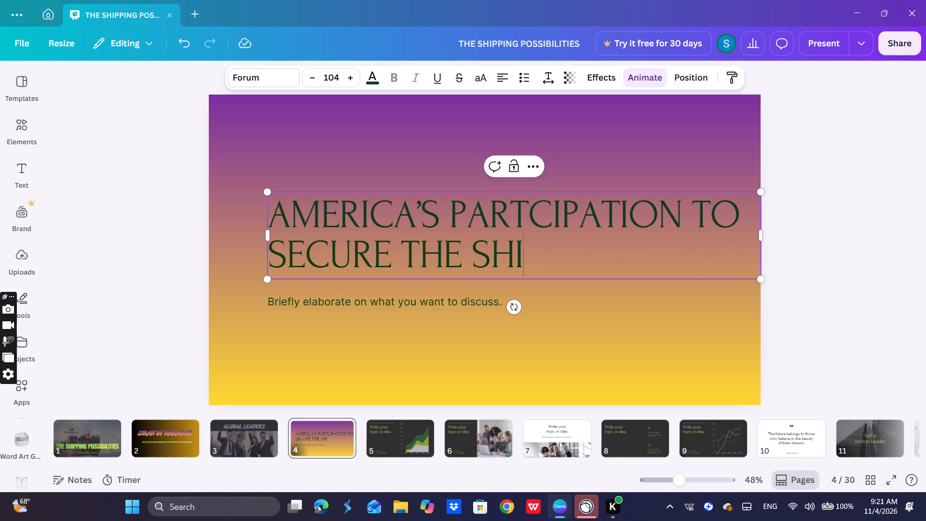
text(PS CROSSING)
key(space)
text(THROUGH THE)
key(space)
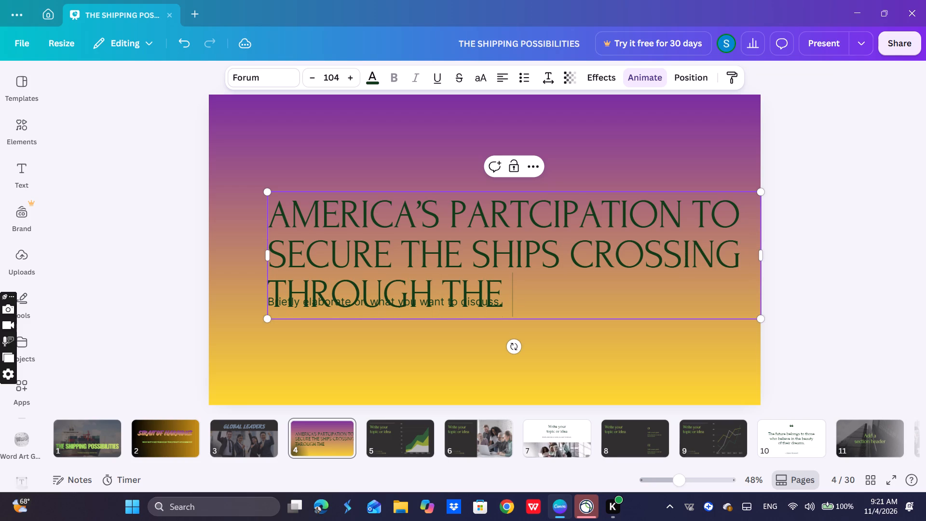
text(STRAIT)
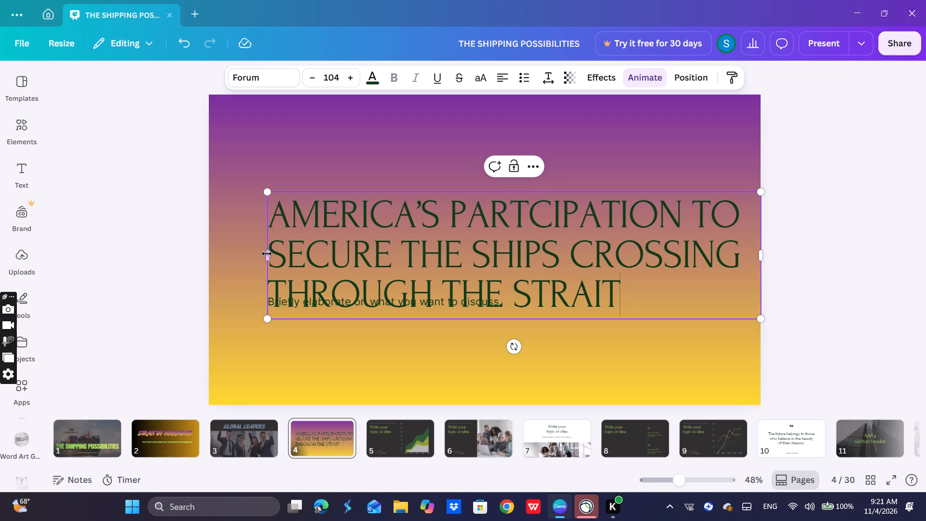
Extend the title's text box to the page's left edge so it spans the full page width.
drag(266, 253, 228, 236)
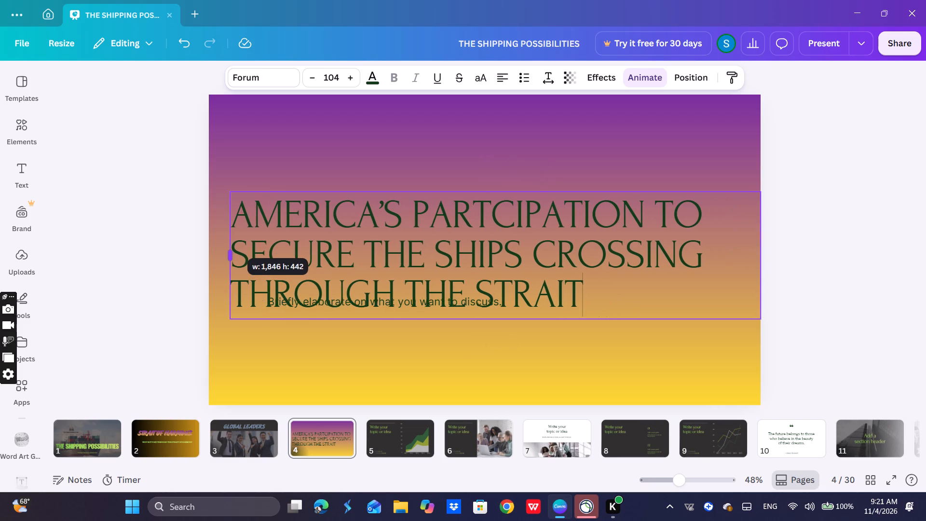
drag(228, 236, 206, 231)
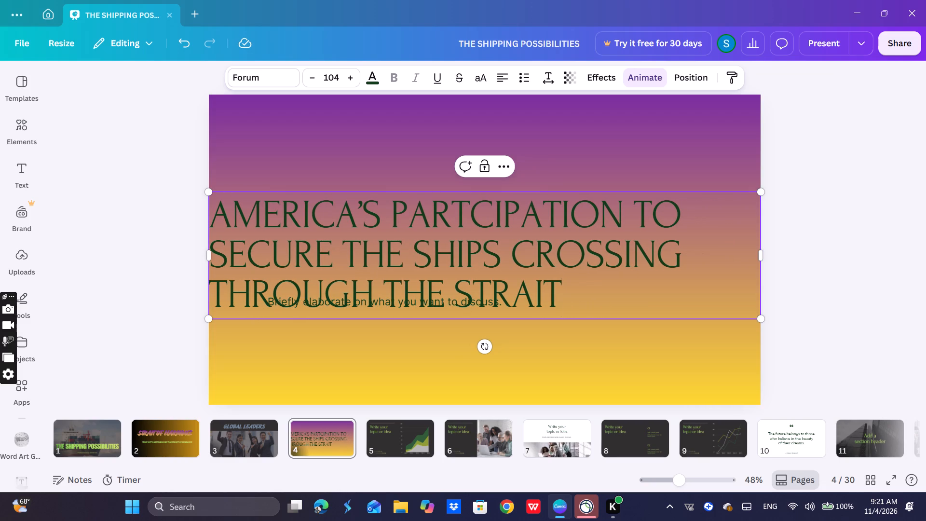
Reduce the page 4 title's font size to 84.
click(313, 74)
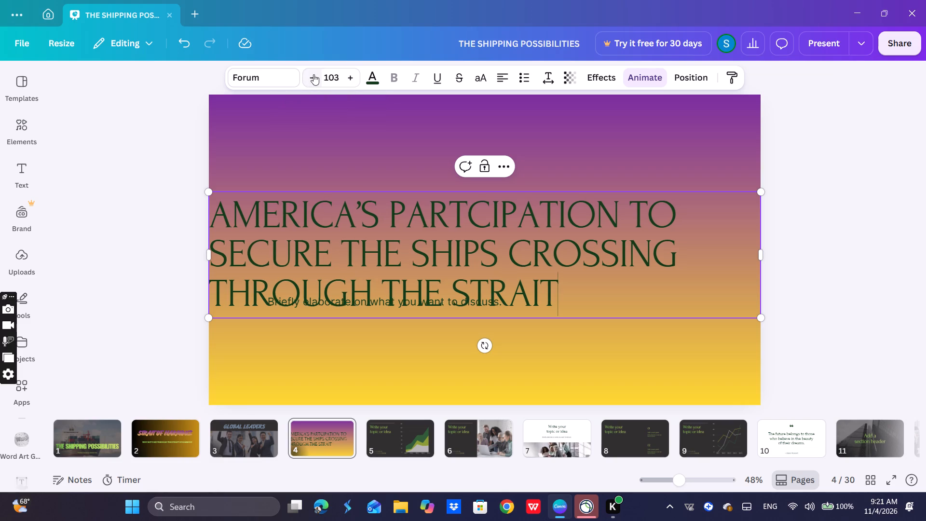
triple_click(313, 74)
triple_click(313, 74)
triple_click(313, 74)
click(313, 74)
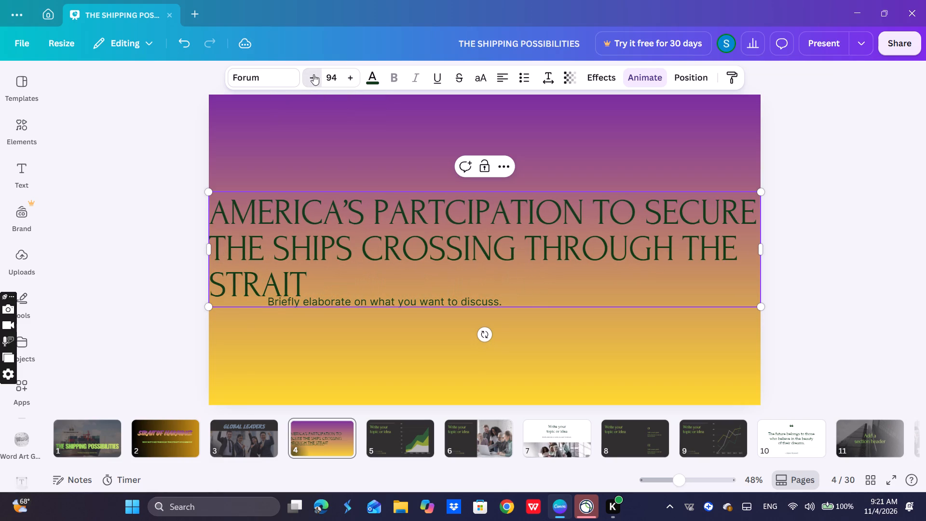
click(313, 74)
drag(460, 201, 462, 182)
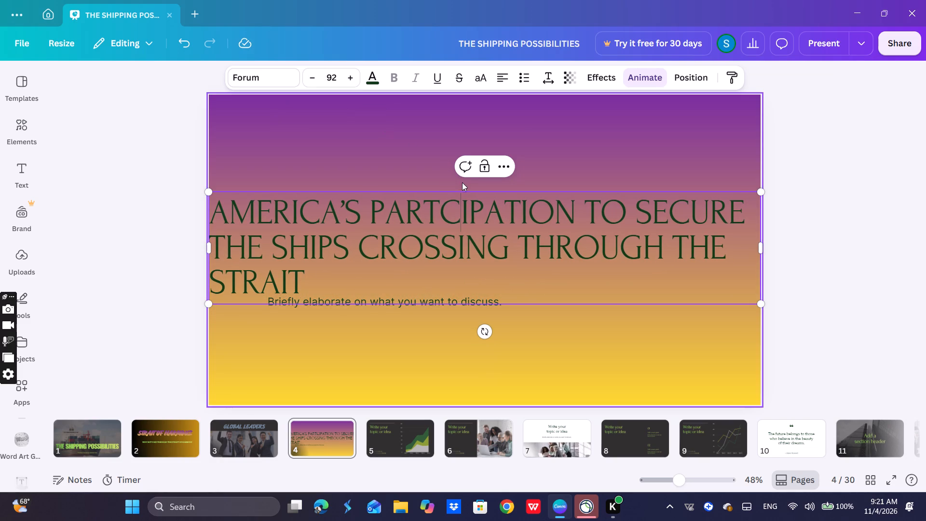
drag(462, 182, 462, 182)
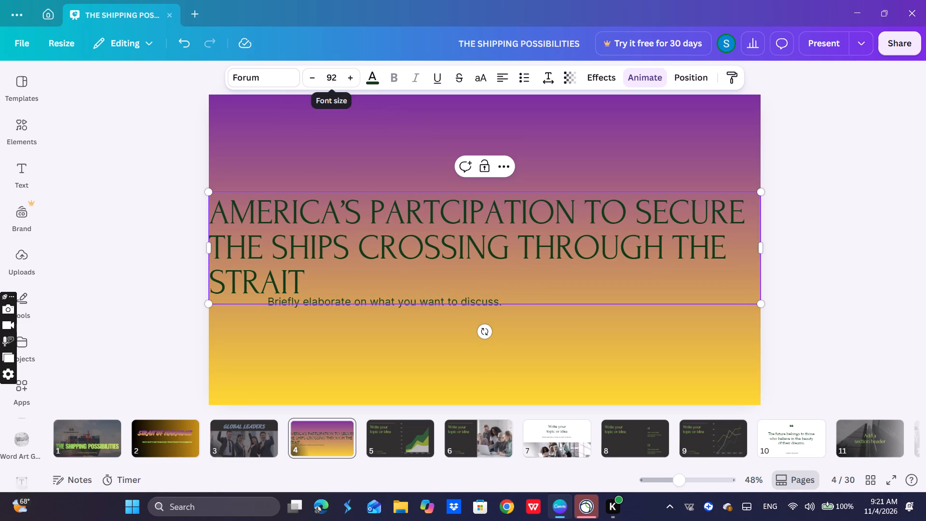
triple_click(309, 78)
triple_click(309, 78)
double_click(309, 78)
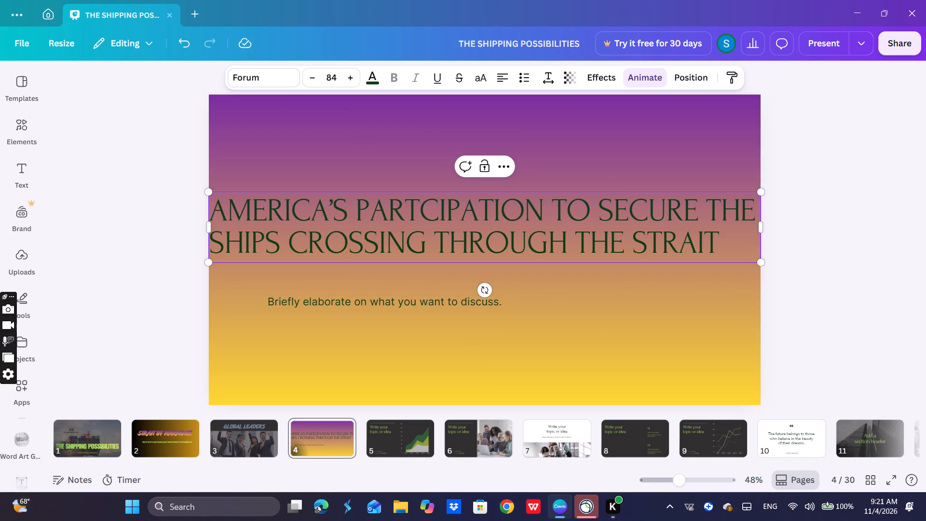
Move the page 4 title slightly up and to the right, keeping it above the subtitle.
drag(485, 243, 481, 224)
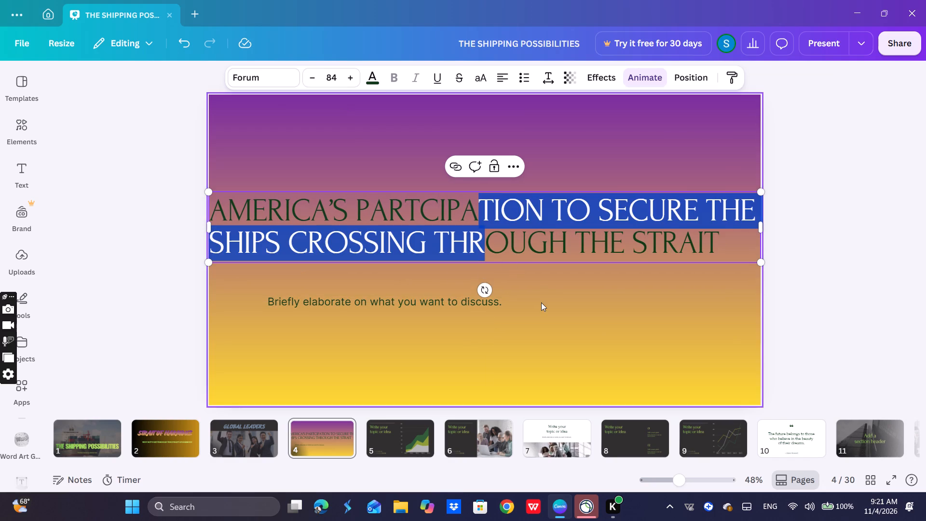
click(541, 302)
drag(515, 243, 520, 214)
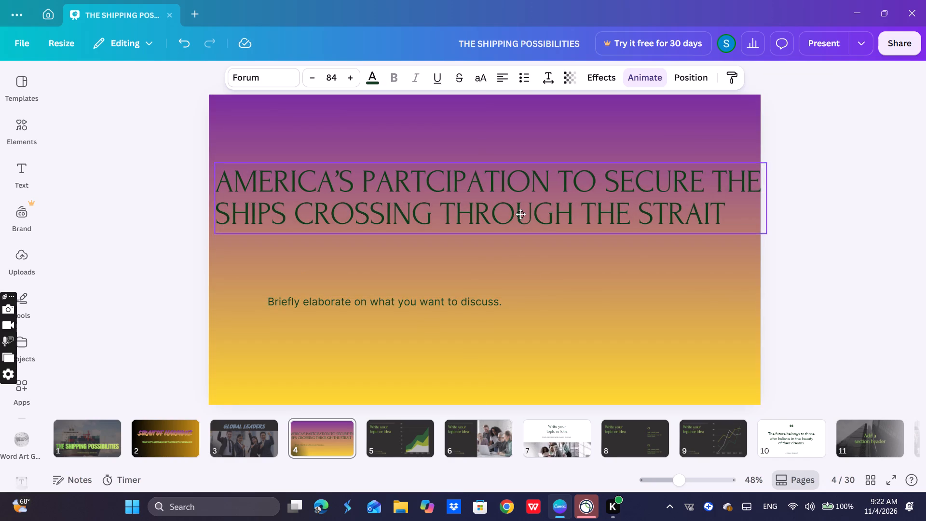
drag(520, 214, 518, 231)
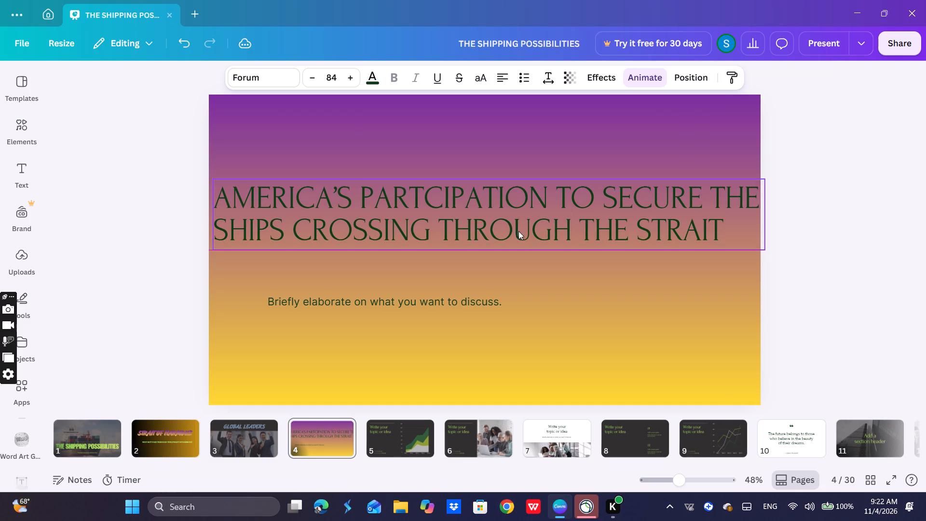
click(327, 142)
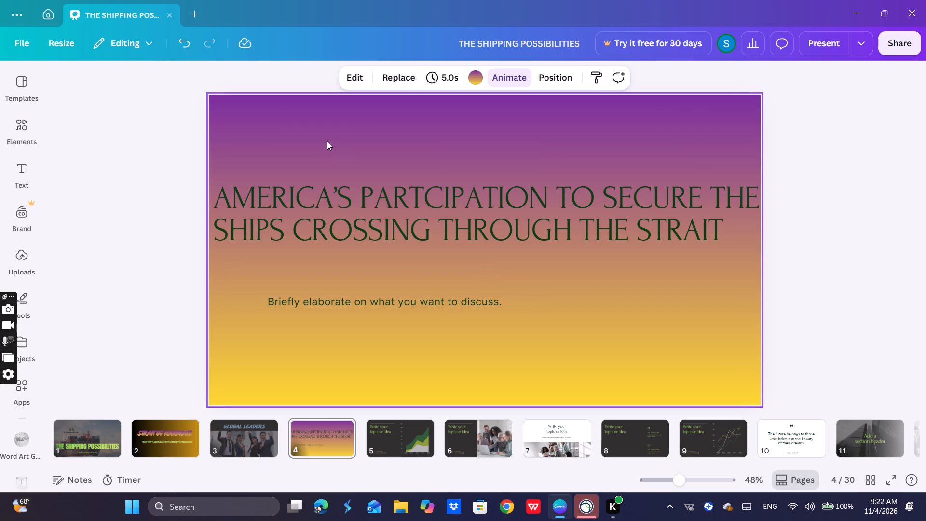
Change the page 4 title's font to Bauer Bodoni Condensed.
click(361, 197)
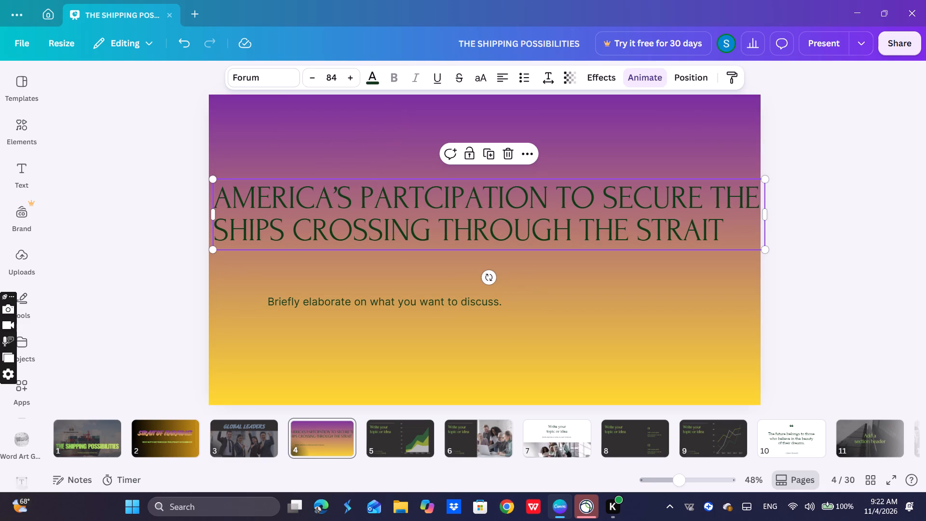
click(286, 82)
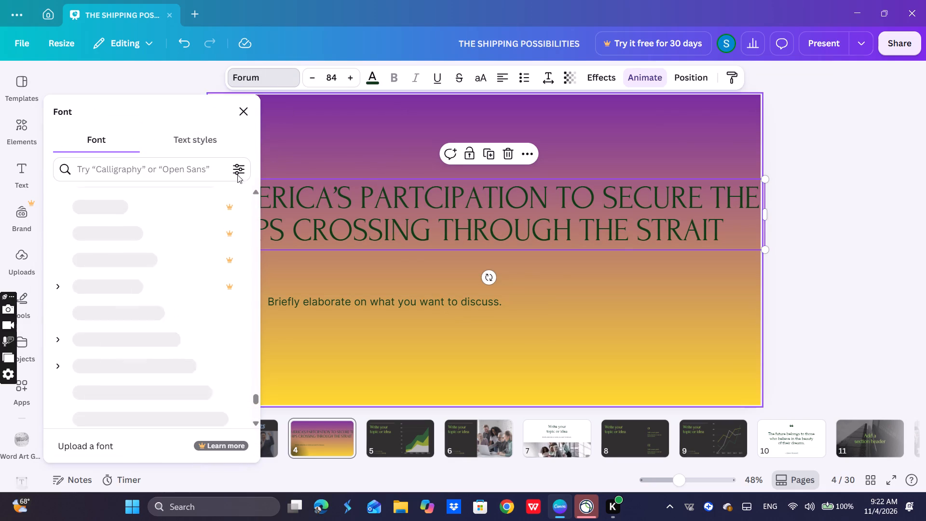
scroll(174, 312, down, 4)
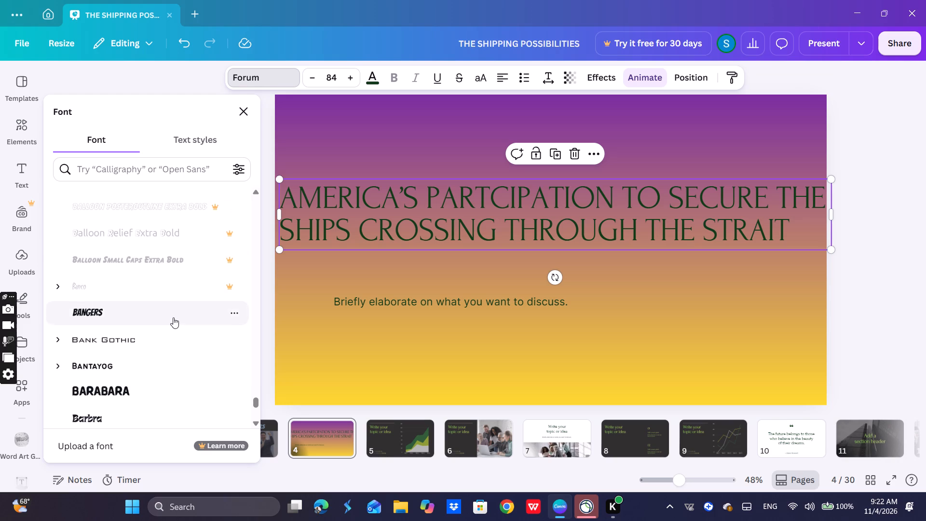
scroll(173, 318, down, 2)
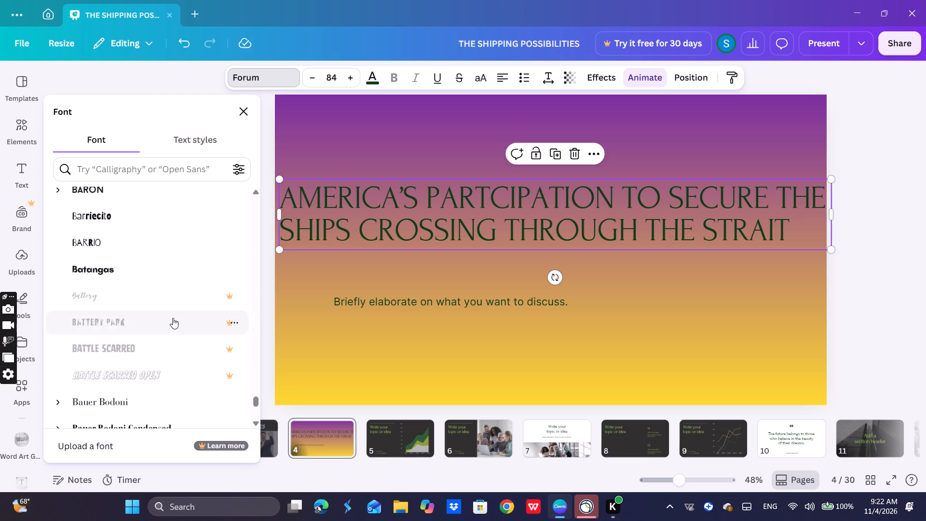
scroll(173, 318, down, 2)
click(165, 310)
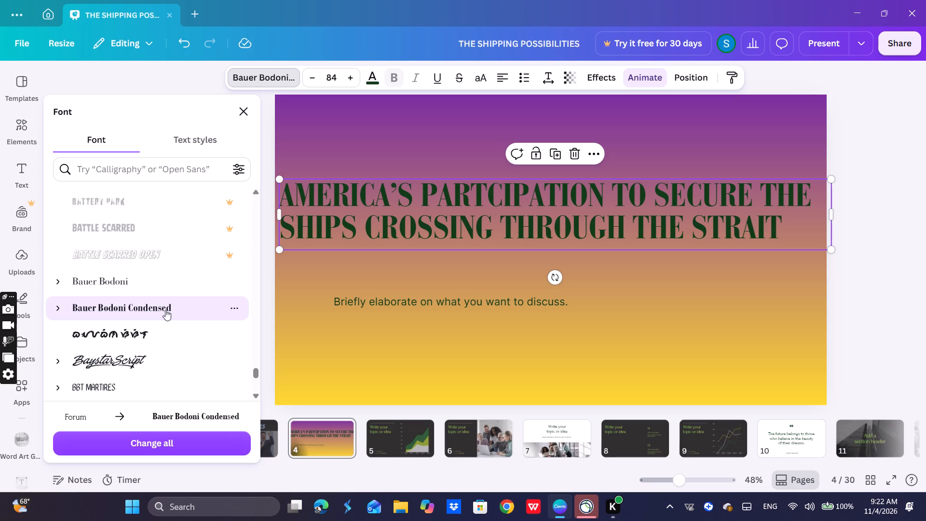
scroll(165, 311, down, 5)
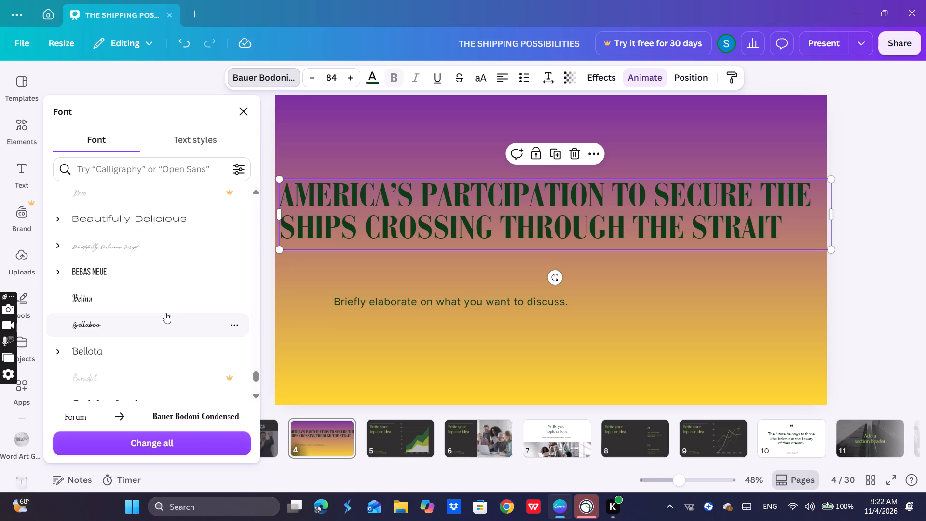
click(449, 326)
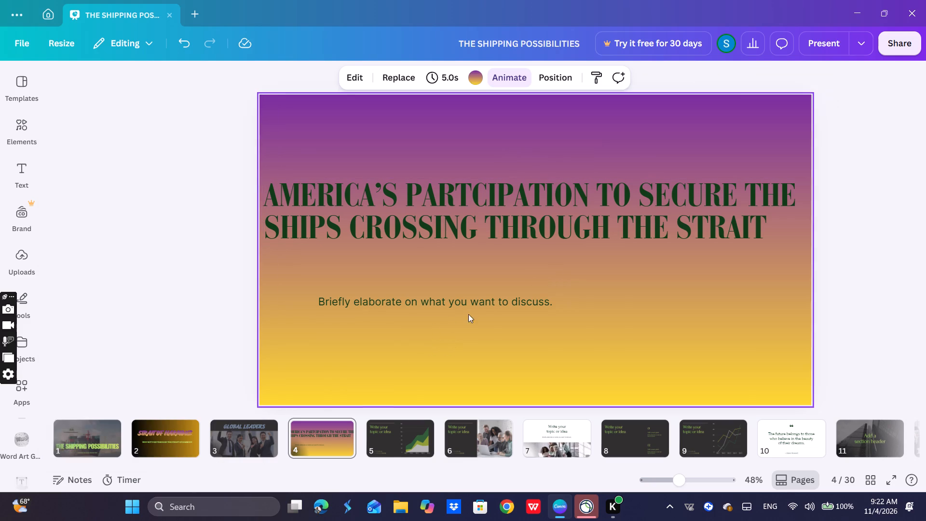
Replace the placeholder subtitle below the title with "THE US MILLITARLY INVOLVEMENT".
click(464, 307)
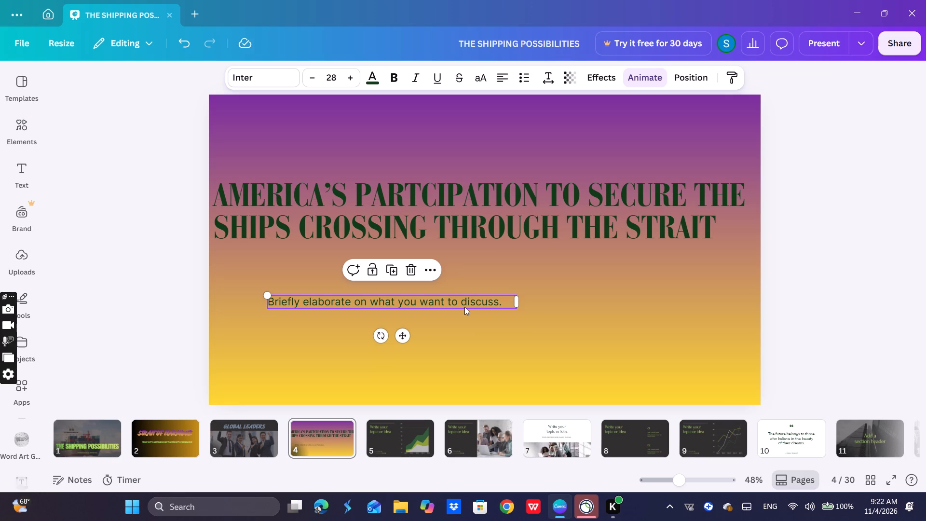
click(503, 303)
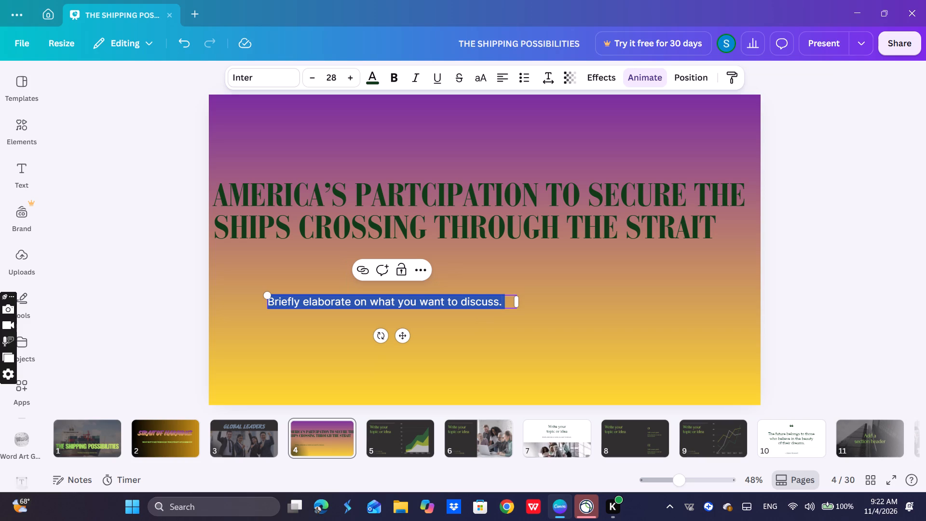
key(t)
key(BackSpace)
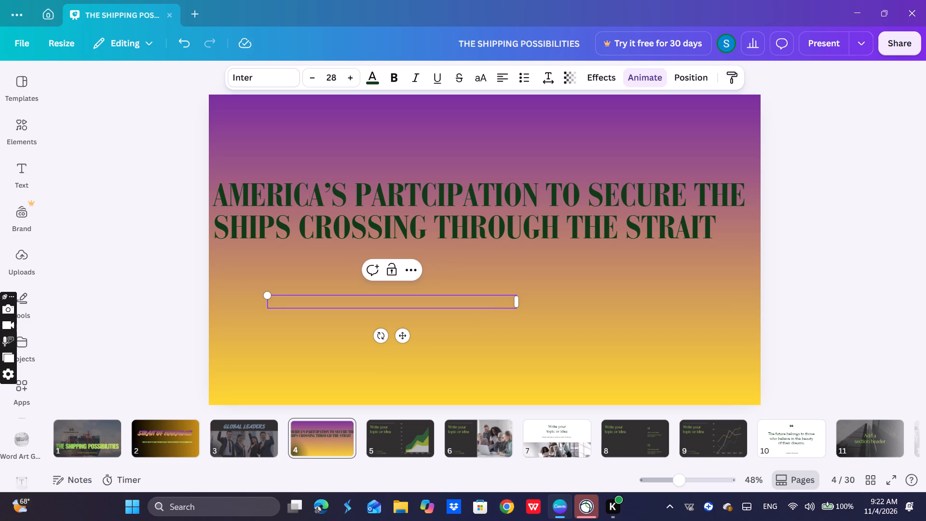
text(THE)
key(space)
text(US)
key(space)
text(MILLITAR)
text(LY)
key(space)
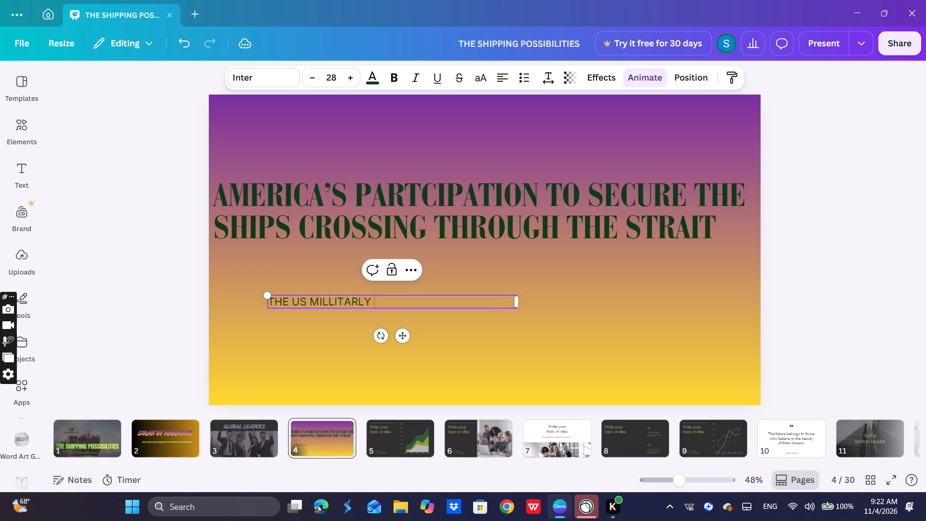
text(INVOLVE)
text(MENT)
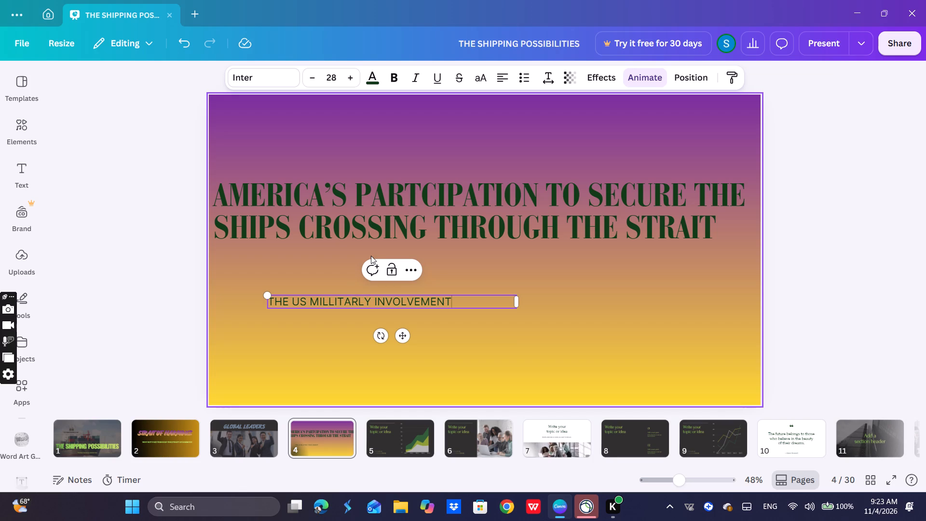
Change the font of the "THE US MILLITARLY INVOLVEMENT" subtitle to Breathing.
click(285, 76)
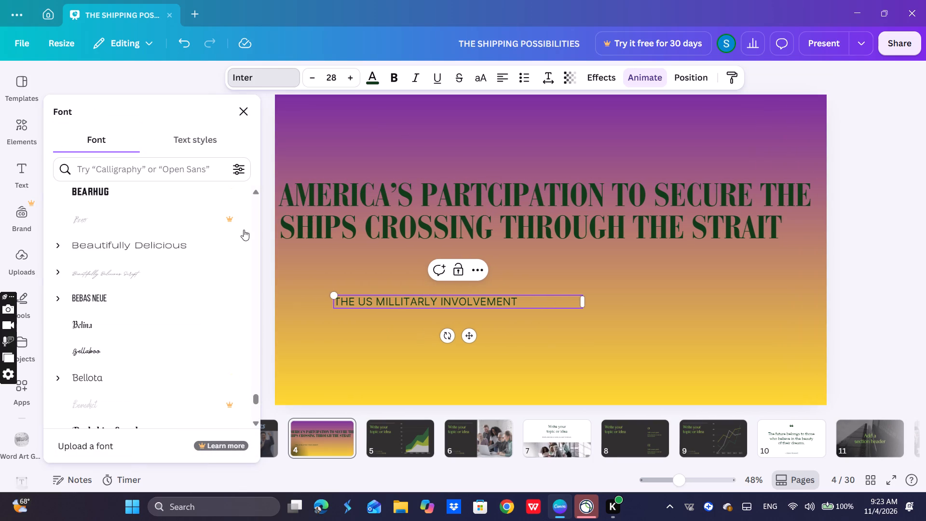
scroll(153, 311, down, 6)
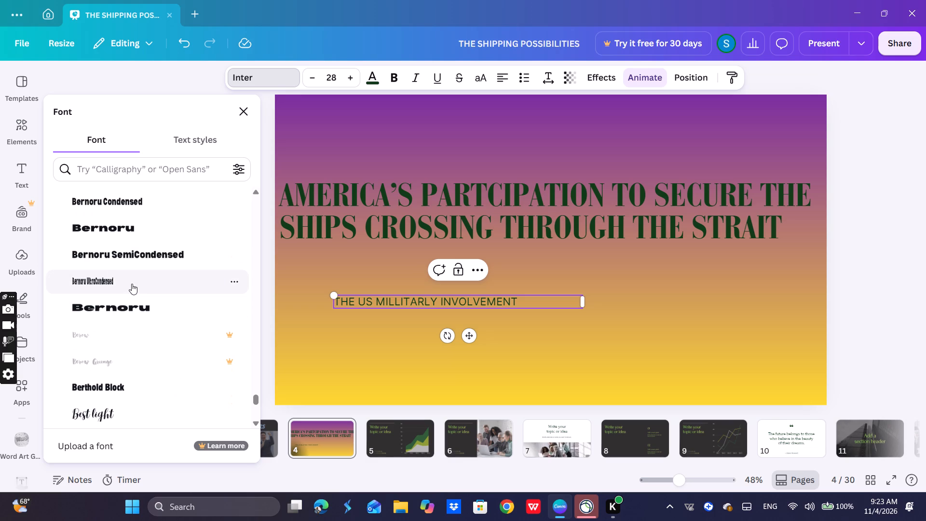
scroll(133, 281, down, 4)
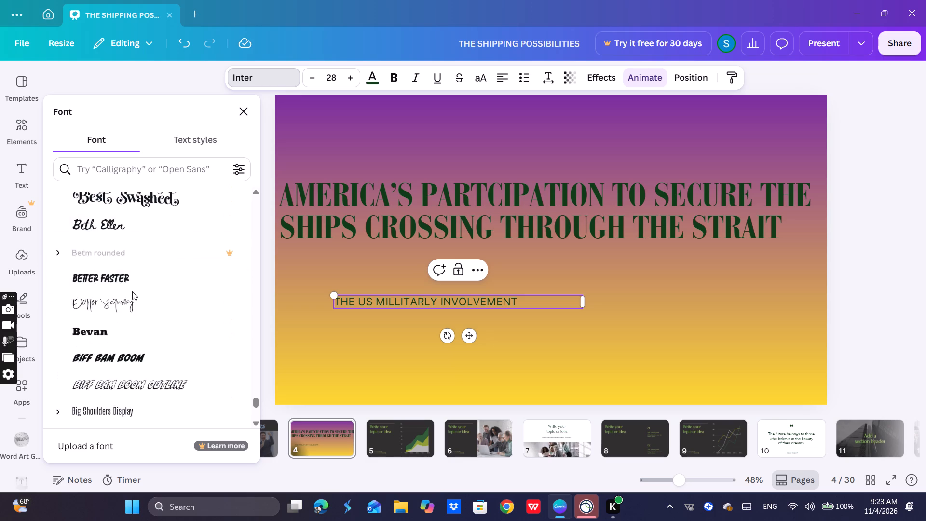
scroll(132, 291, down, 3)
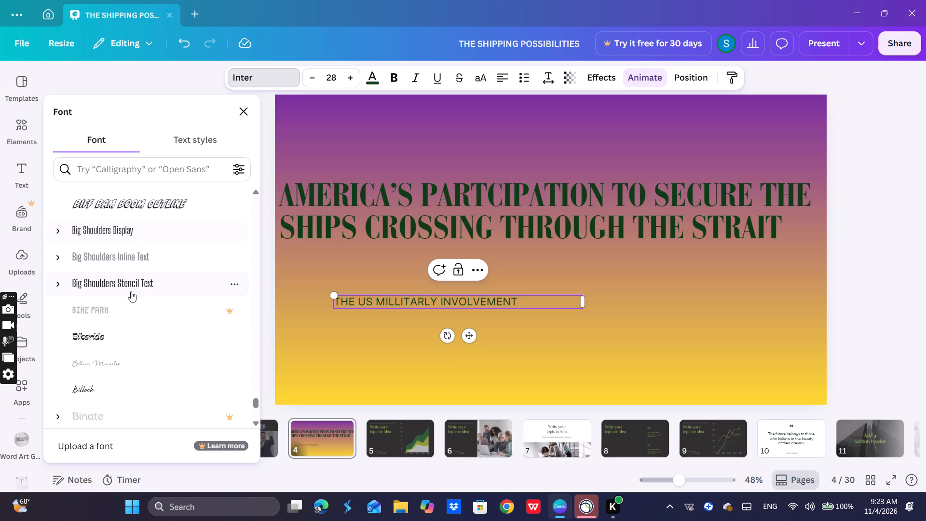
scroll(131, 291, down, 4)
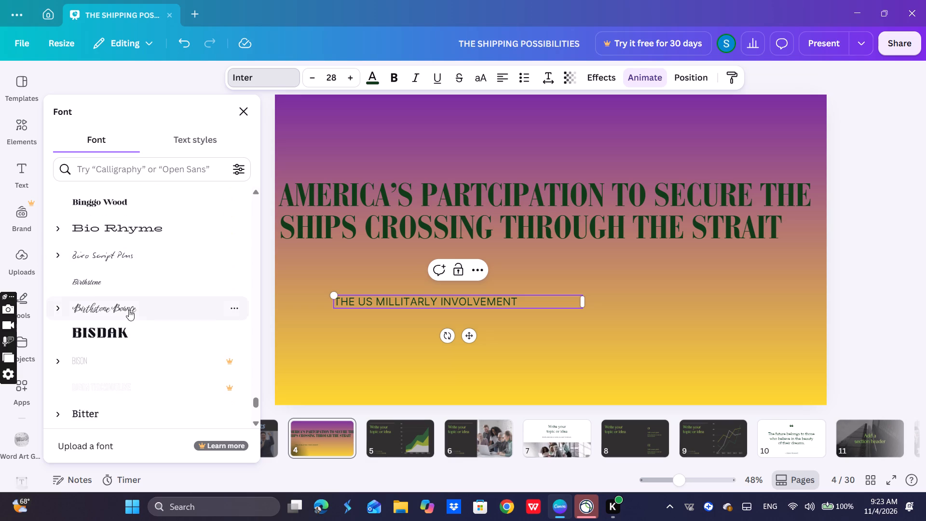
scroll(129, 310, down, 4)
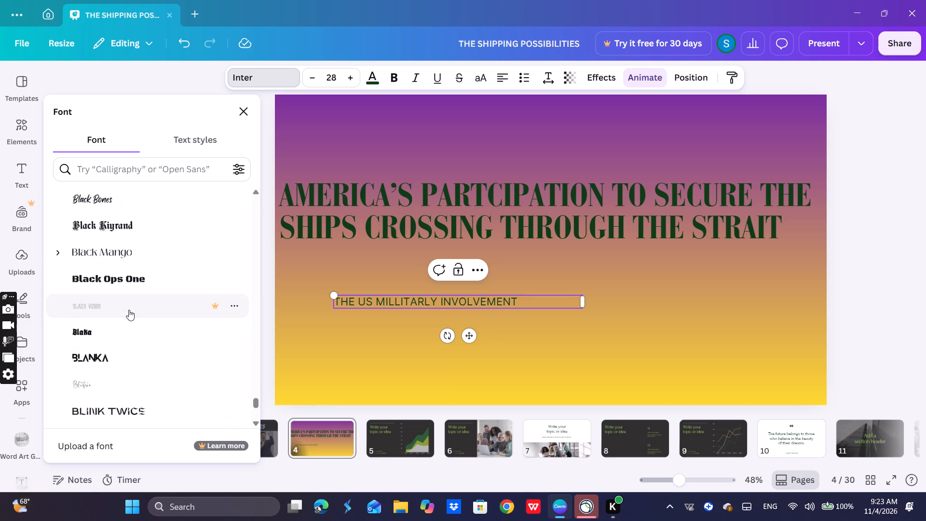
scroll(129, 310, down, 3)
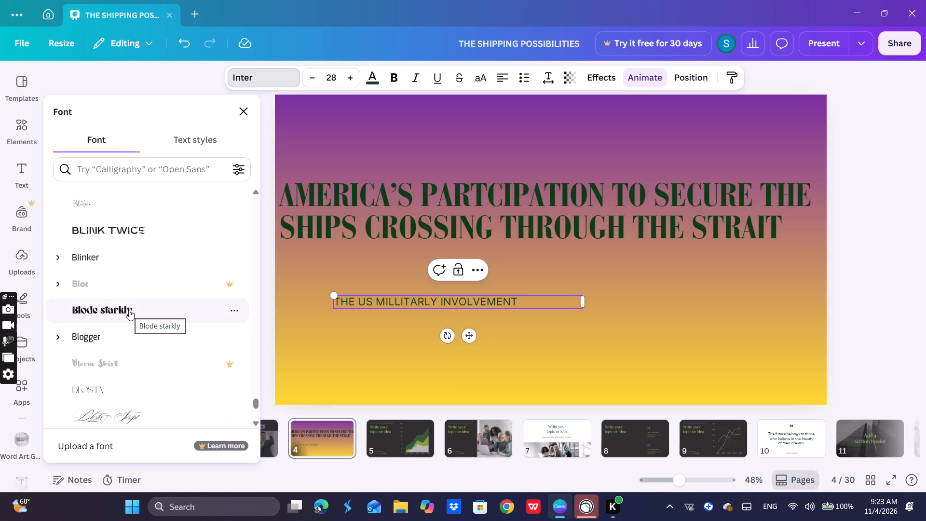
scroll(129, 310, down, 4)
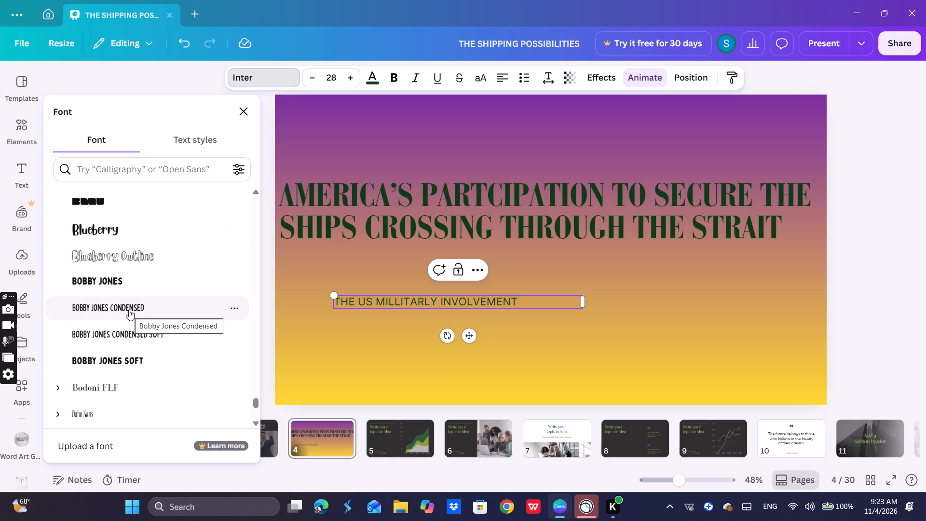
scroll(129, 310, down, 2)
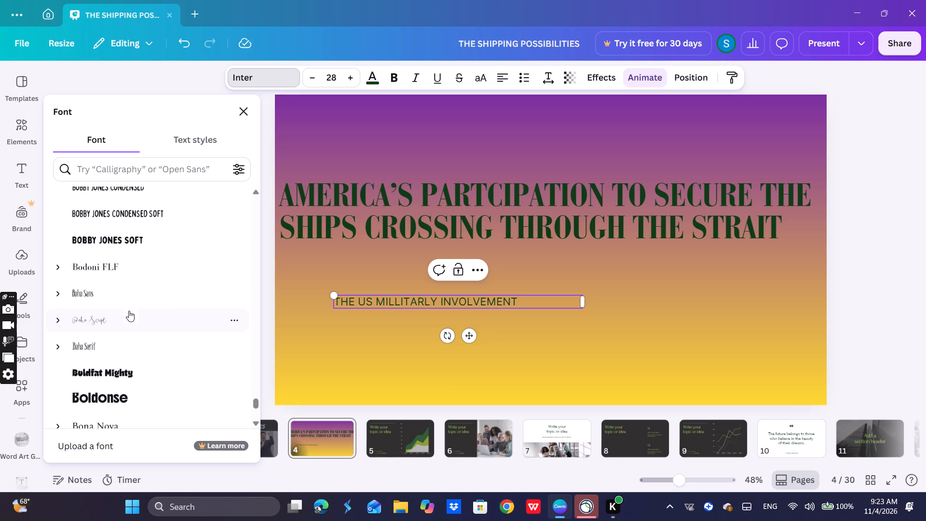
scroll(129, 311, down, 2)
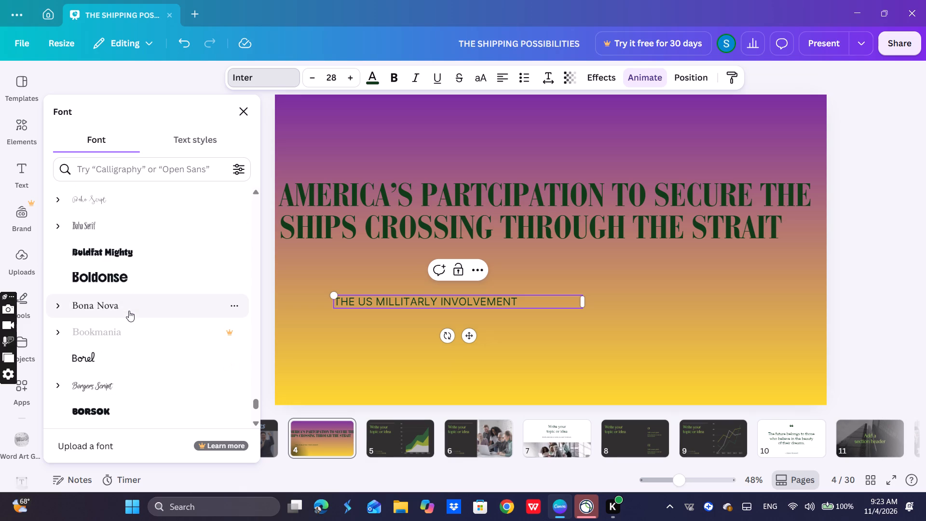
scroll(129, 311, down, 5)
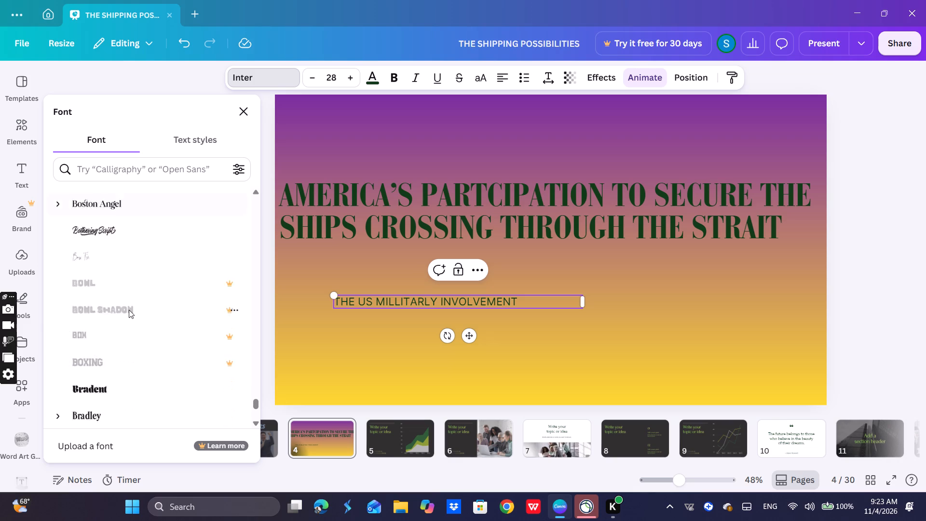
scroll(129, 310, down, 3)
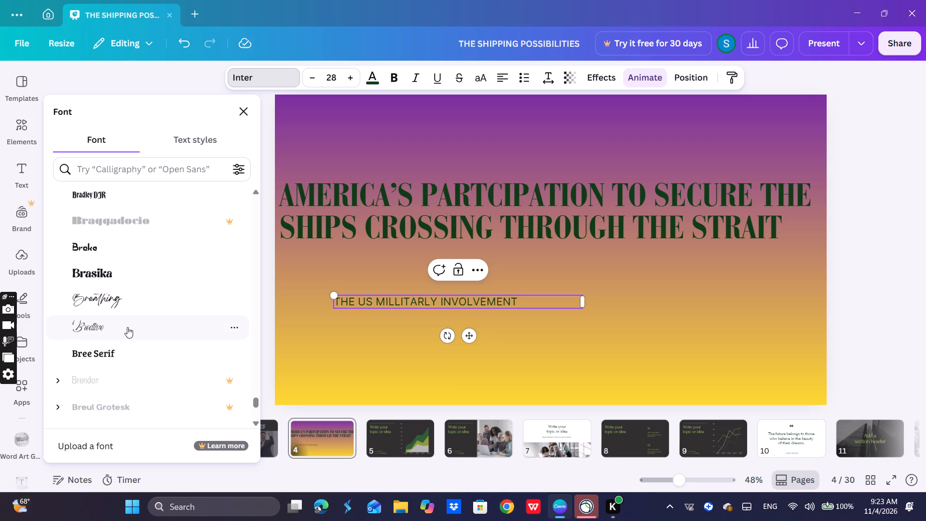
scroll(127, 327, down, 3)
scroll(127, 328, up, 3)
click(127, 307)
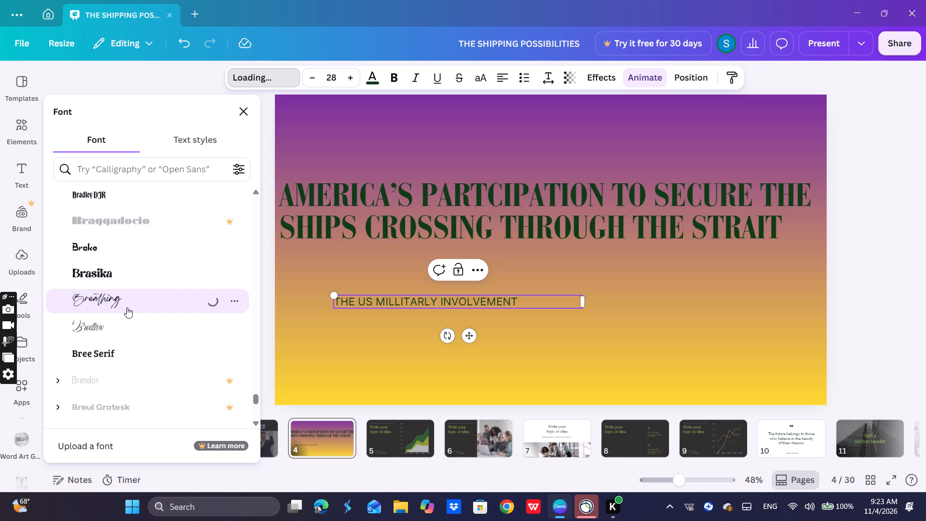
Change the font of the "THE US MILLITARLY INVOLVEMENT" subtitle to Bright Retro.
scroll(127, 312, down, 4)
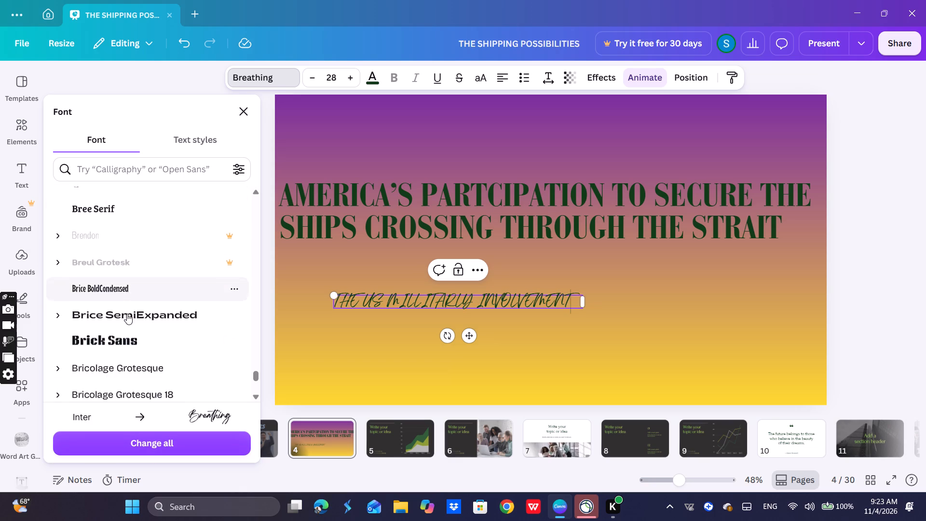
scroll(127, 314, down, 1)
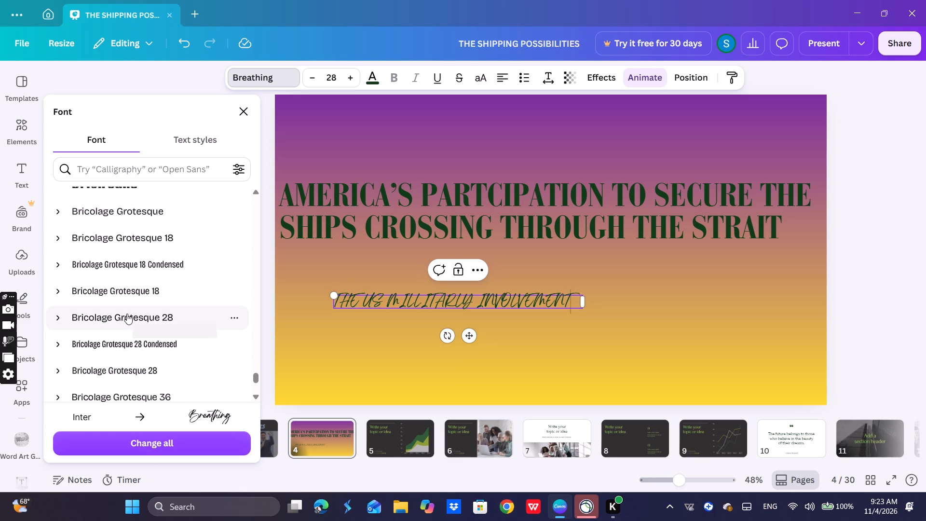
scroll(127, 314, down, 5)
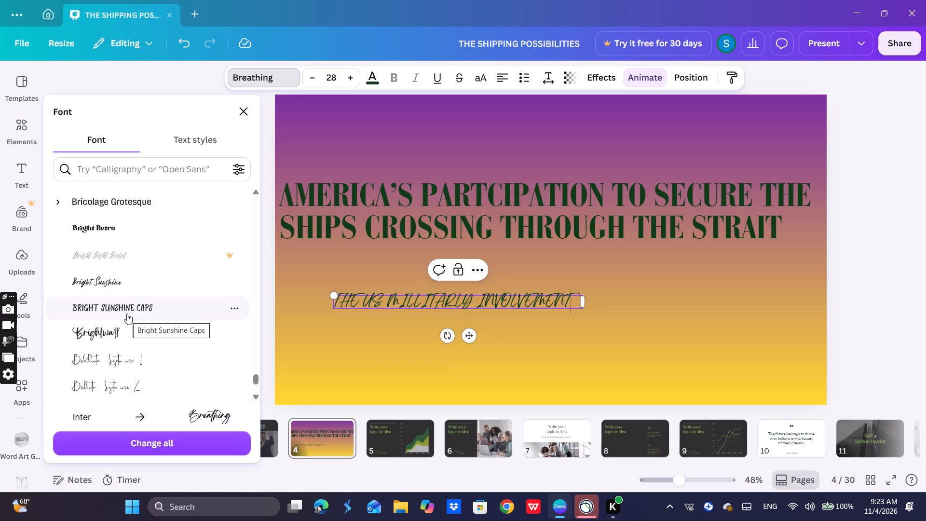
scroll(127, 314, down, 1)
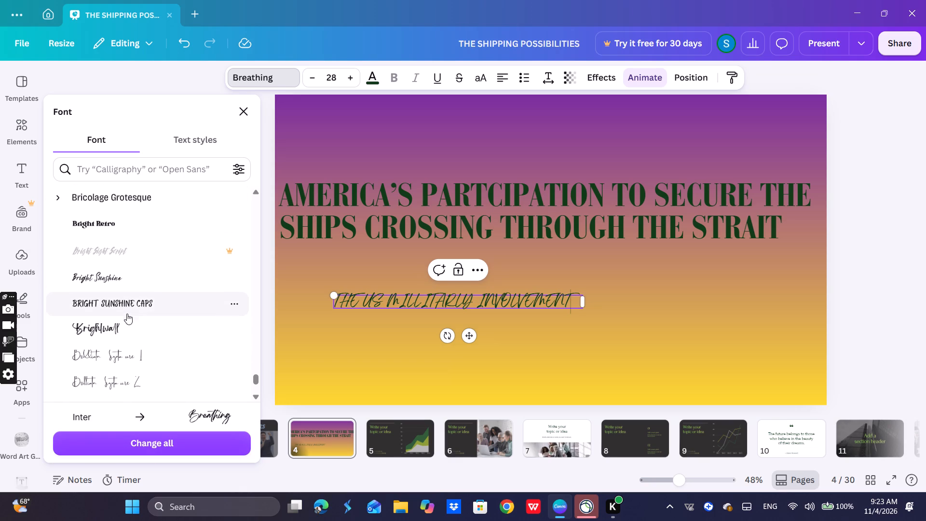
scroll(127, 314, down, 1)
scroll(127, 314, up, 3)
click(124, 288)
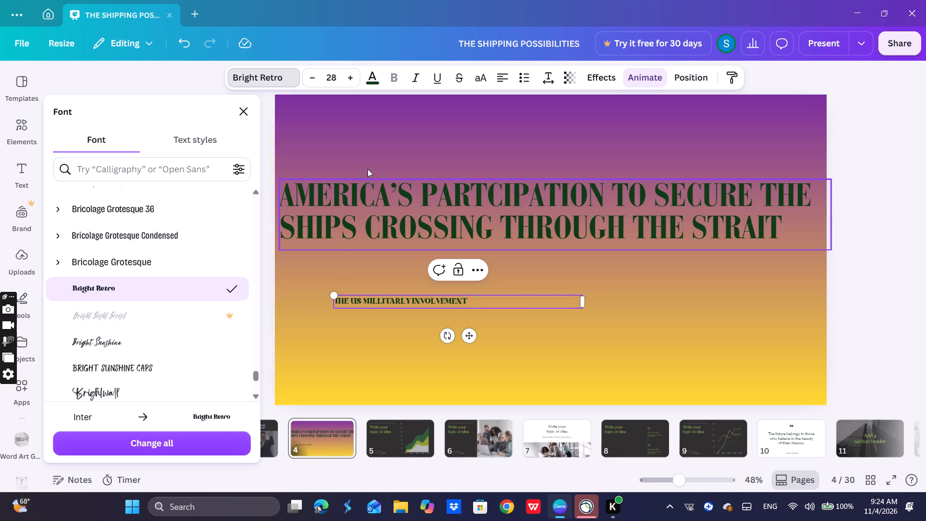
Increase the page 4 subtitle's font size to 42.
click(347, 81)
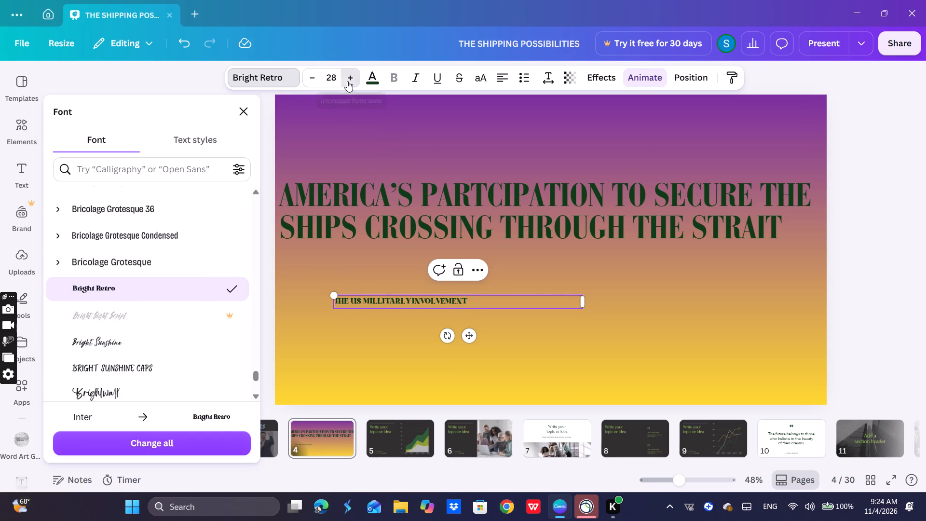
triple_click(347, 81)
triple_click(347, 81)
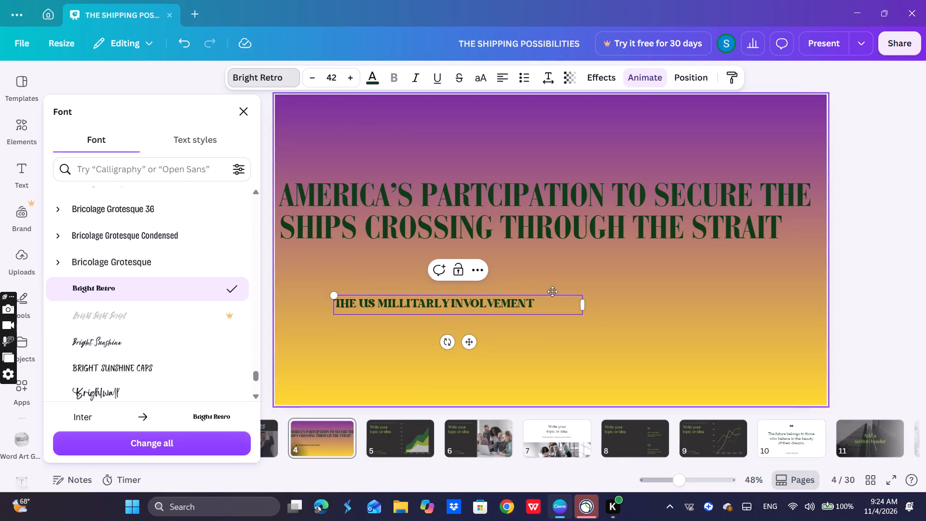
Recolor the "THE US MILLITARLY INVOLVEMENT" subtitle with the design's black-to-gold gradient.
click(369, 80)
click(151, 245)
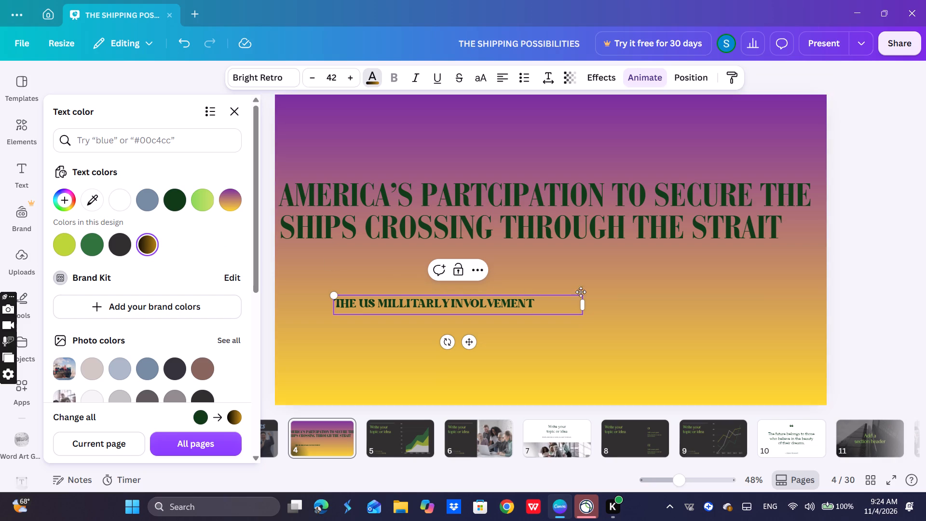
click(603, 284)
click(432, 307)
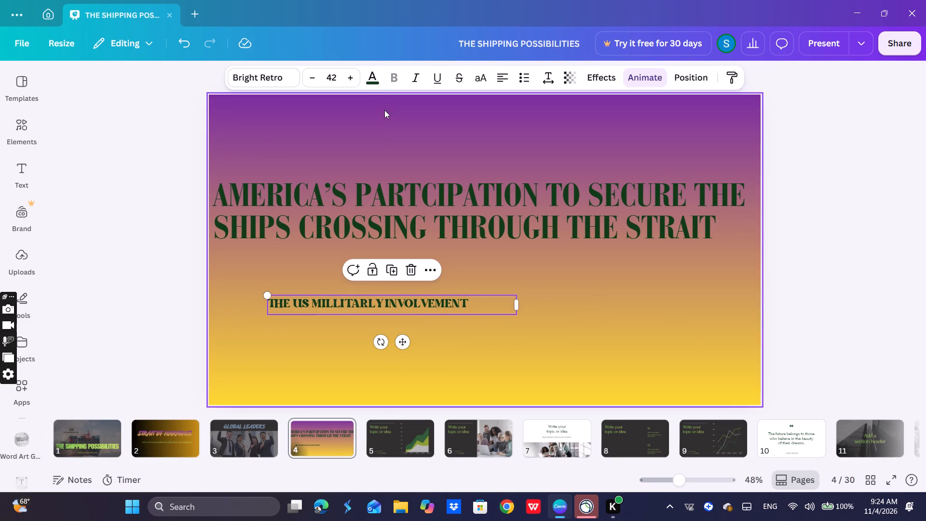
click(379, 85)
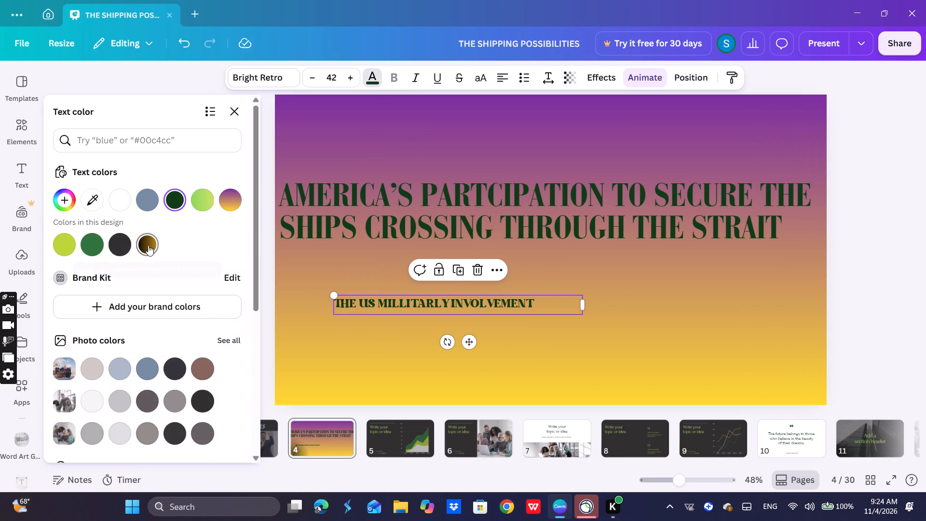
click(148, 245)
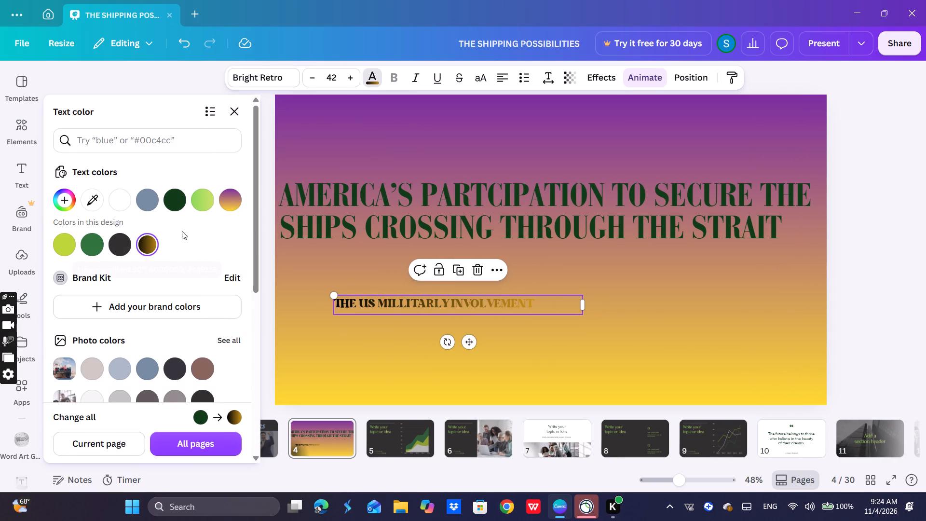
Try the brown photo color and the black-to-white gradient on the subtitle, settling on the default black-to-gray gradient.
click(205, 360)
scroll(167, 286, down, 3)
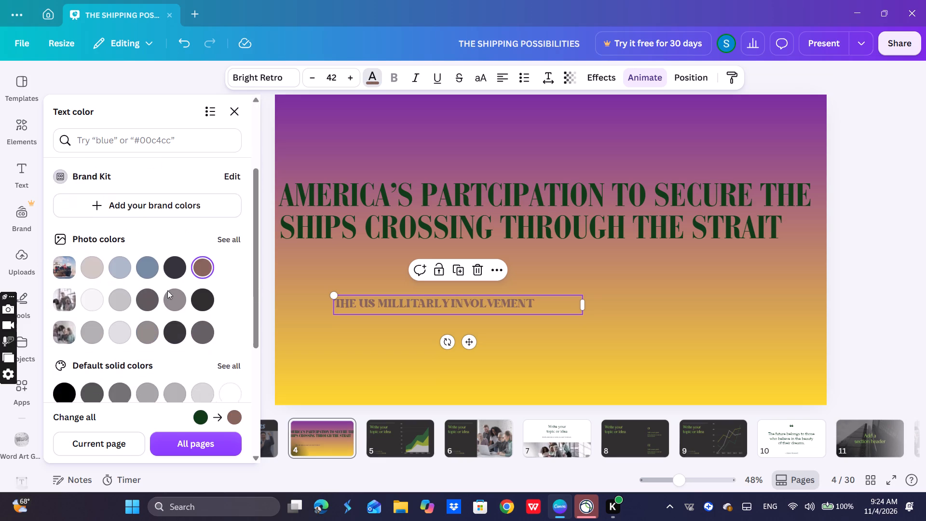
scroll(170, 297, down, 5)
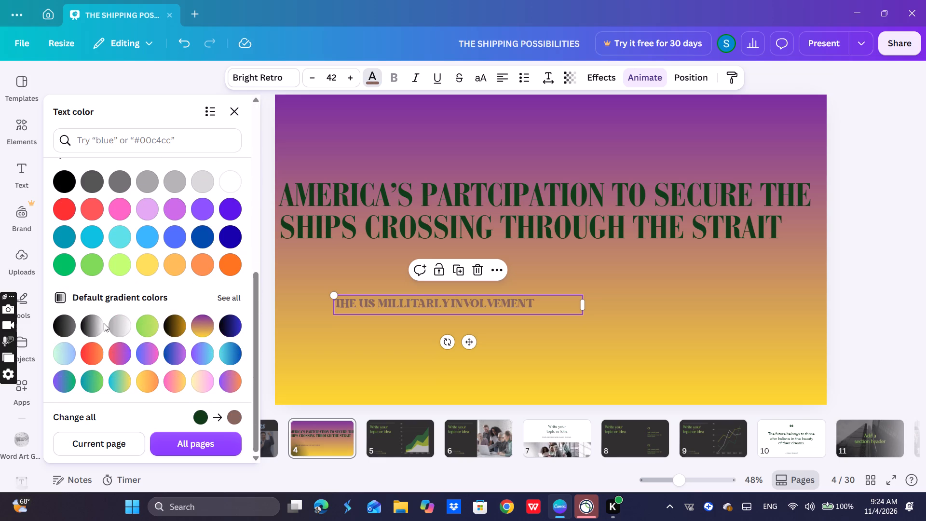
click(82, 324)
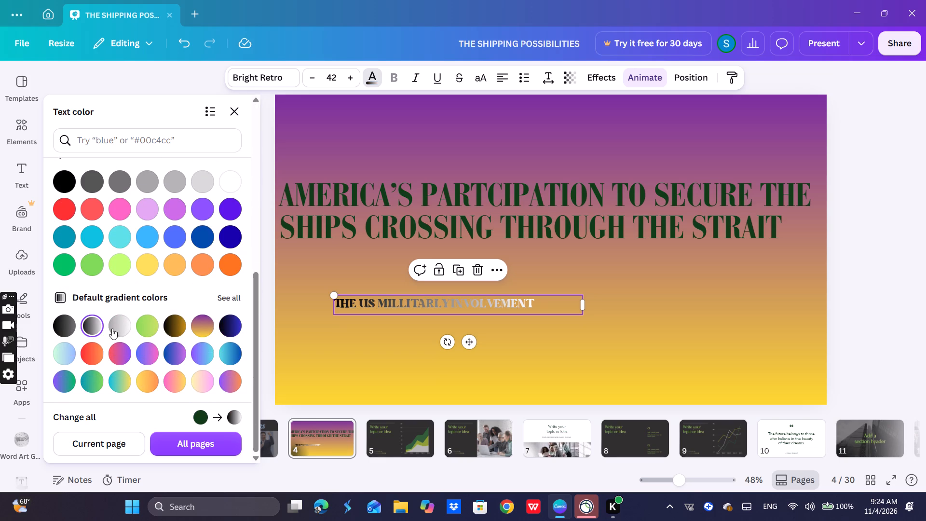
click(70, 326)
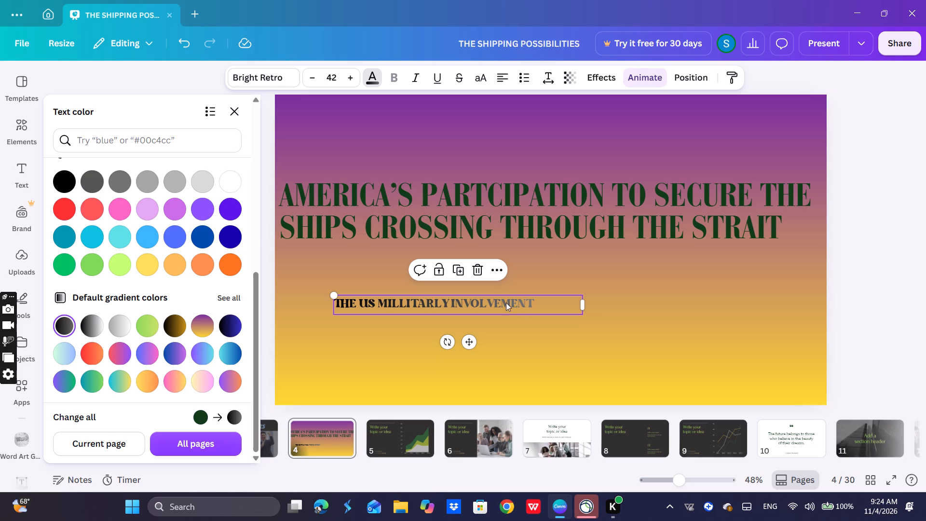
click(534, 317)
Increase the "THE US MILLITARLY INVOLVEMENT" subtitle's font size to 52.
click(436, 304)
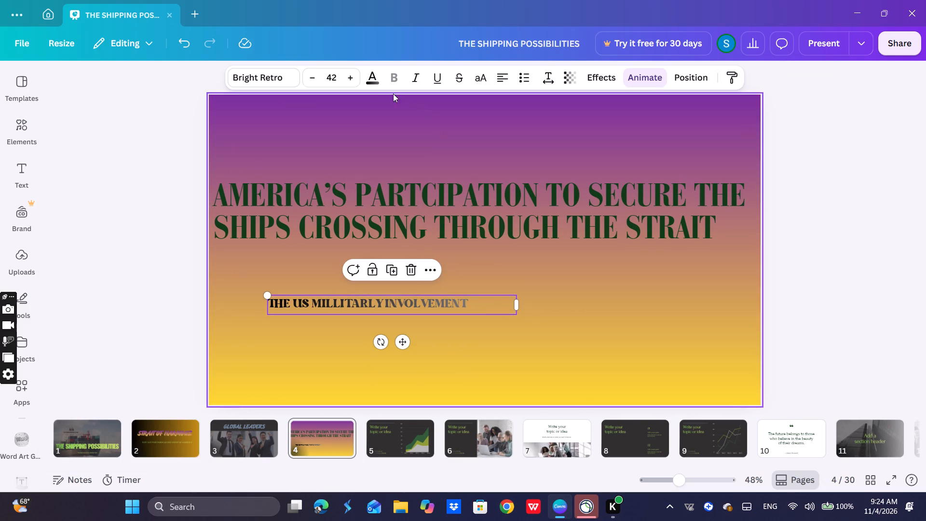
click(353, 80)
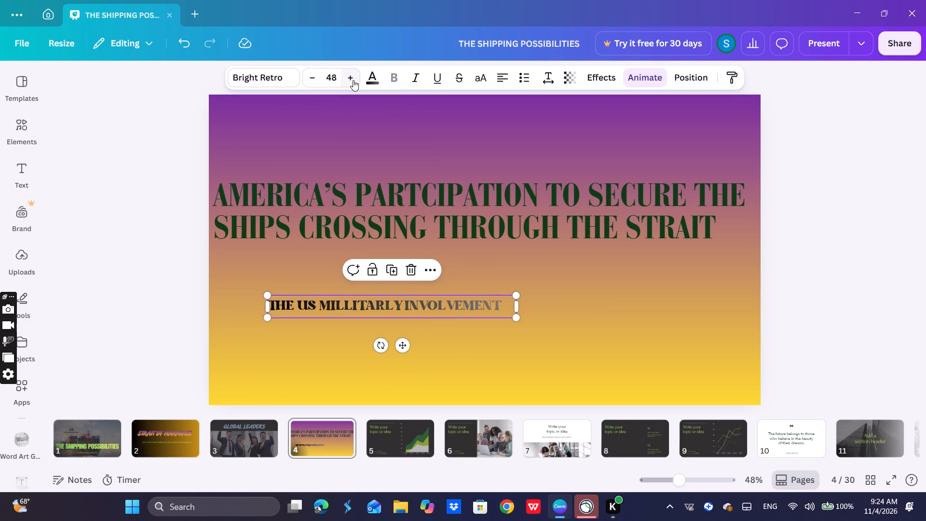
click(557, 247)
click(557, 291)
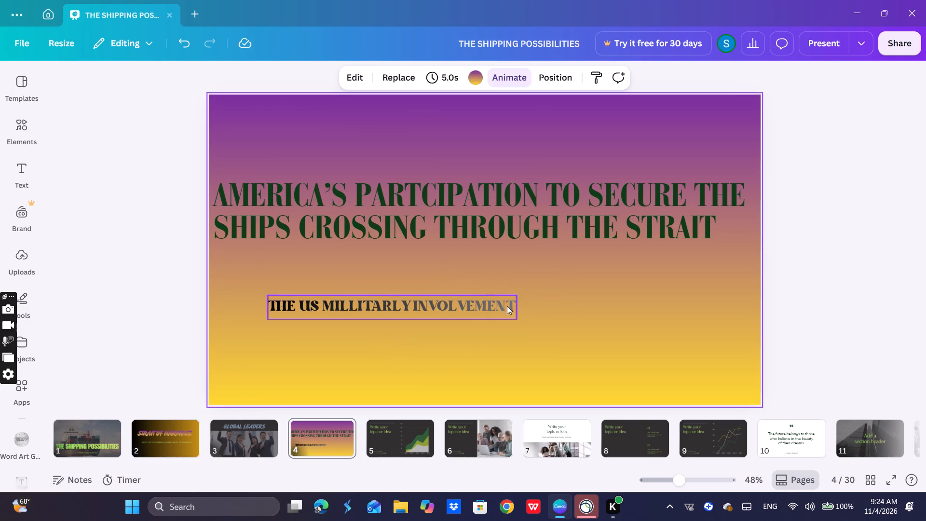
Move the subtitle up and center it horizontally on page 4, just below the title.
click(463, 312)
click(421, 211)
drag(382, 300, 474, 268)
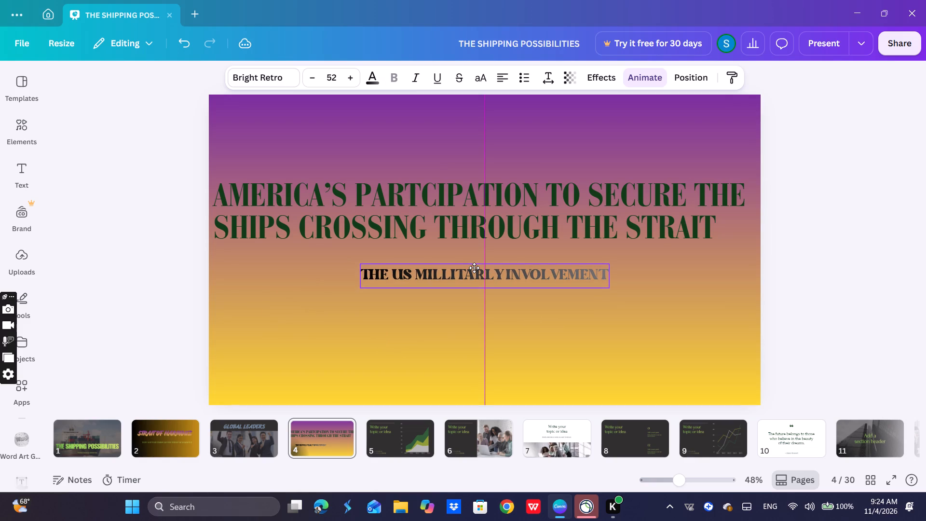
drag(474, 268, 475, 272)
click(518, 333)
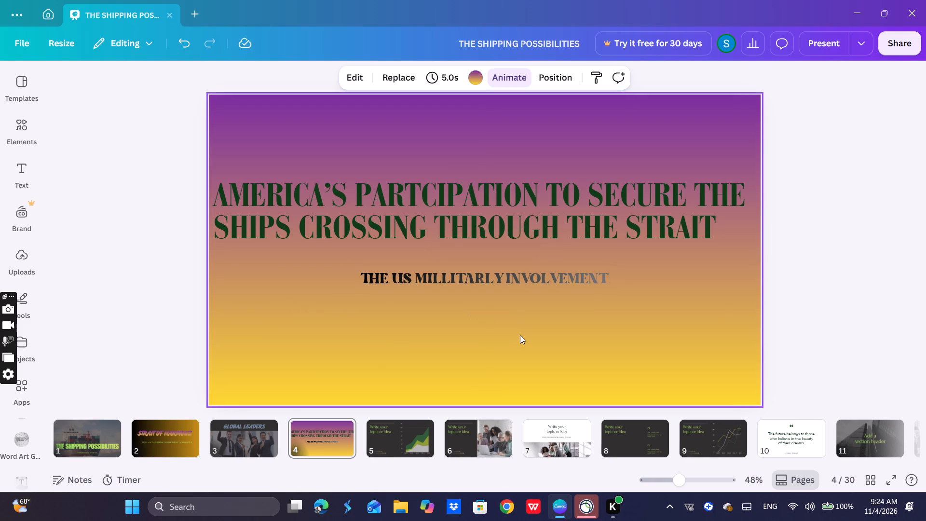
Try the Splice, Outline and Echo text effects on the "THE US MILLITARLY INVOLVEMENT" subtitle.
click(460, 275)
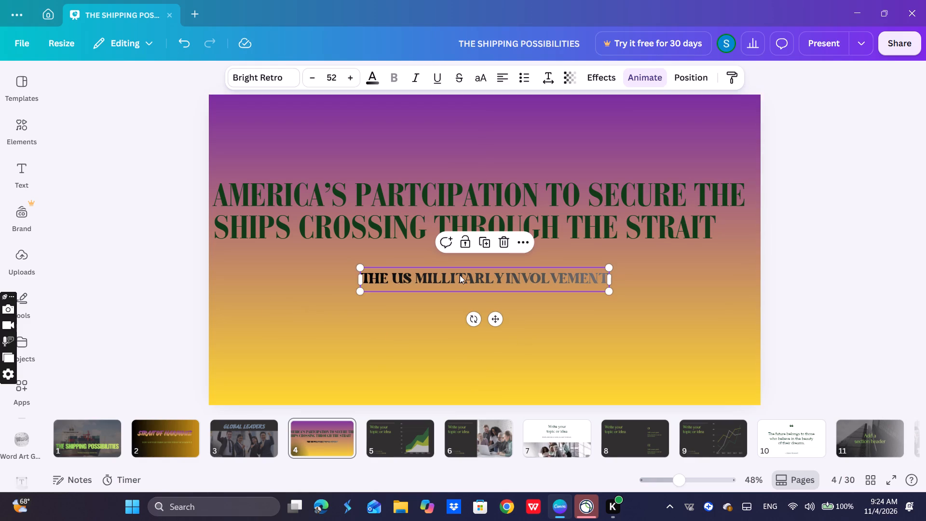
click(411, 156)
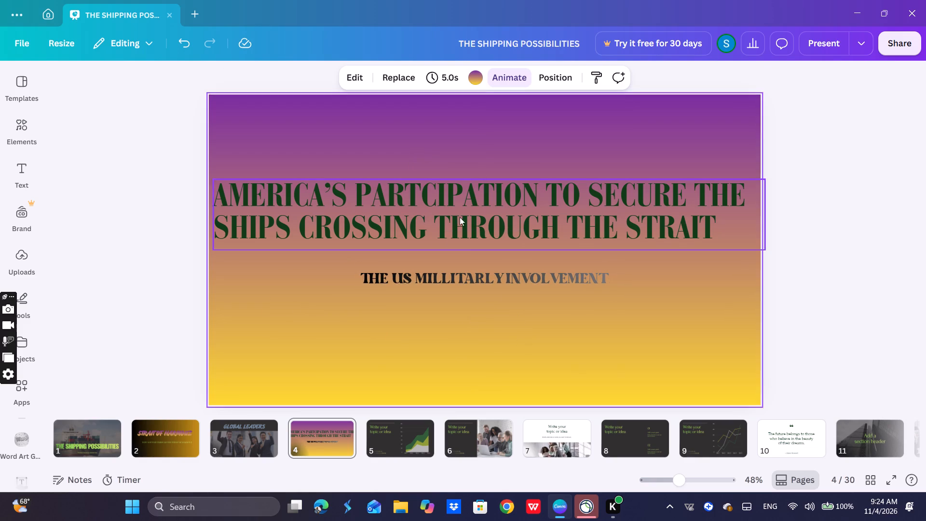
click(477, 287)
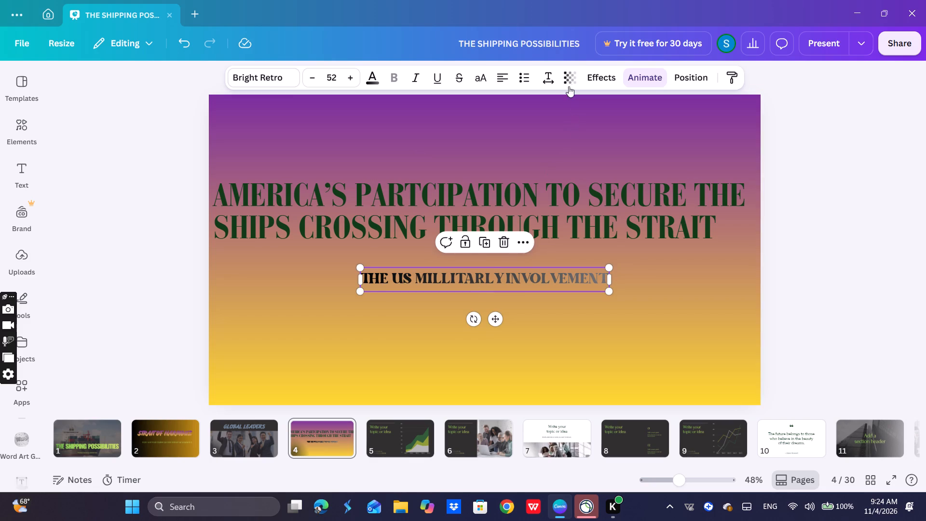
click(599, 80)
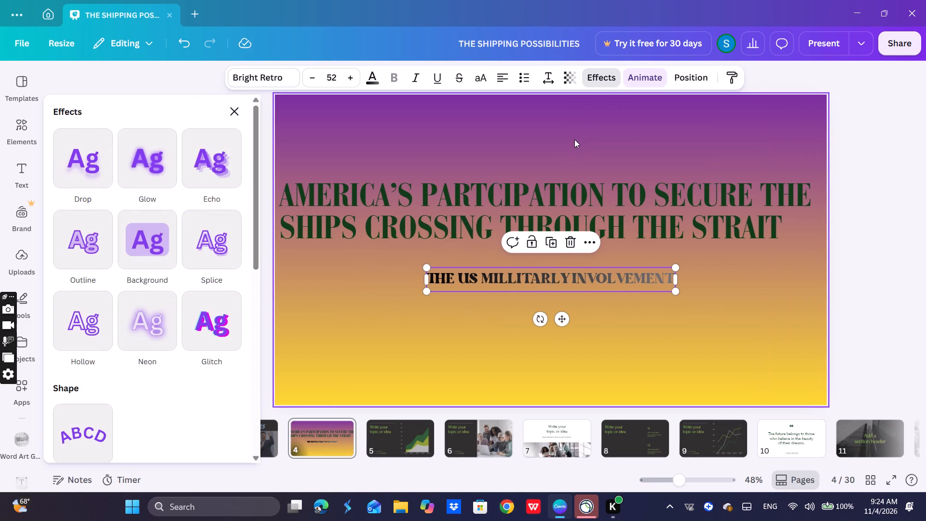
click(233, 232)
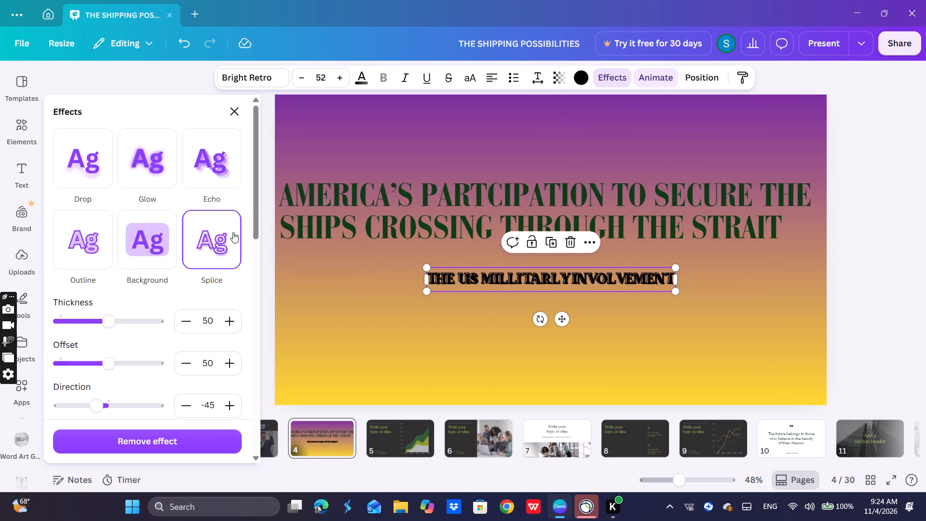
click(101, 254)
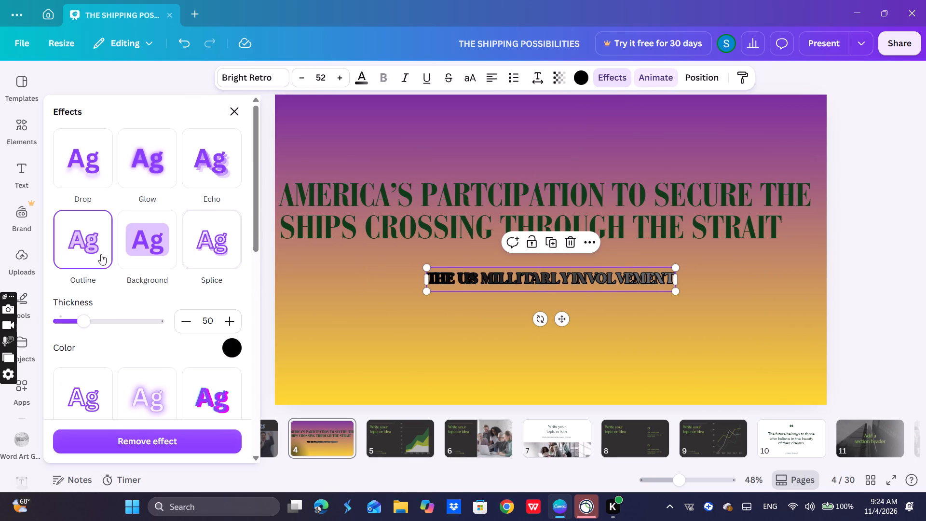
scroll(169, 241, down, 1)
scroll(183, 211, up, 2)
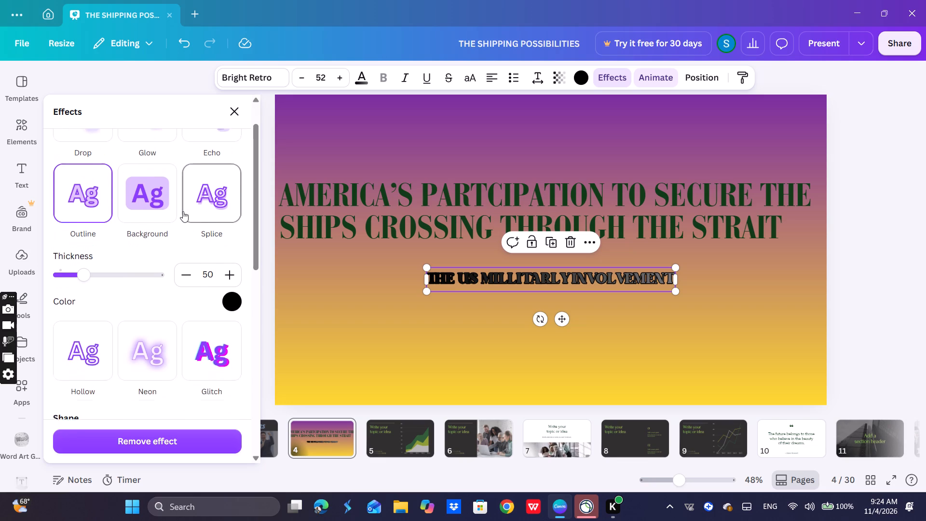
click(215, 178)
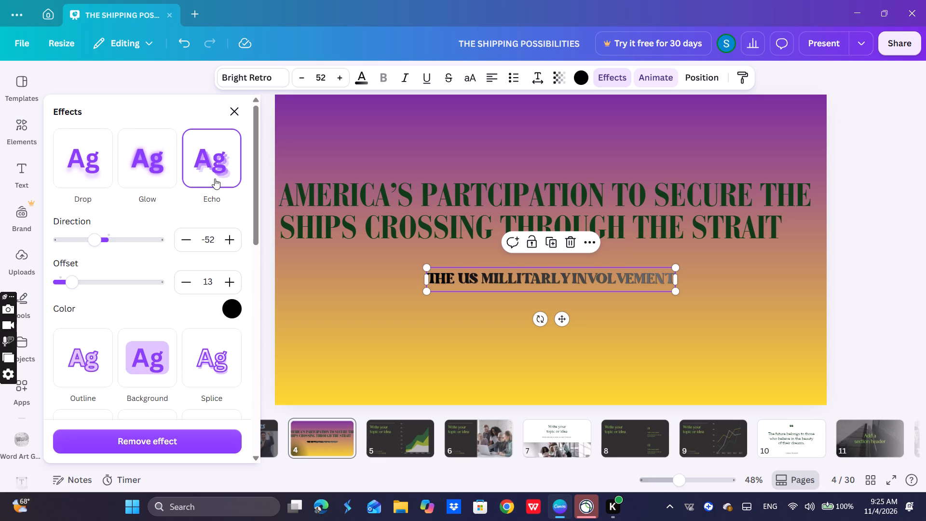
Apply the Neon text effect to the "THE US MILLITARLY INVOLVEMENT" subtitle.
scroll(201, 254, down, 5)
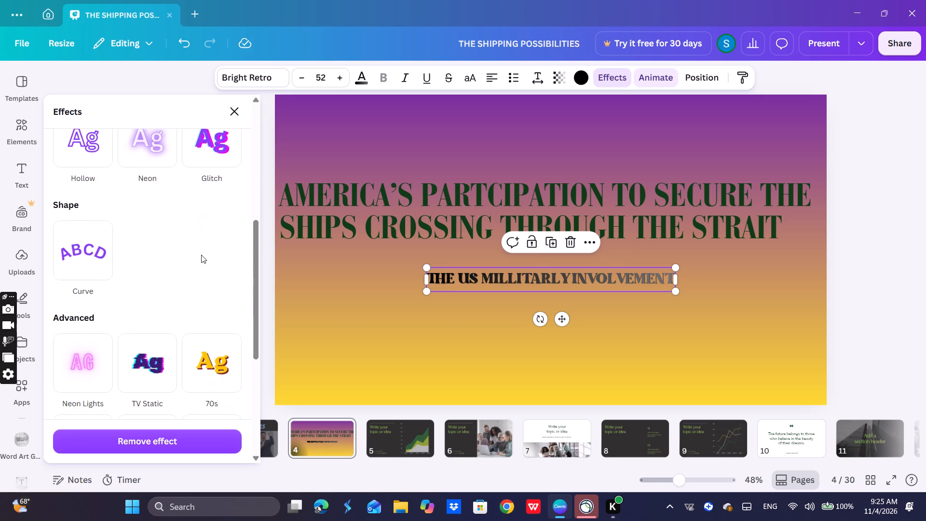
click(157, 156)
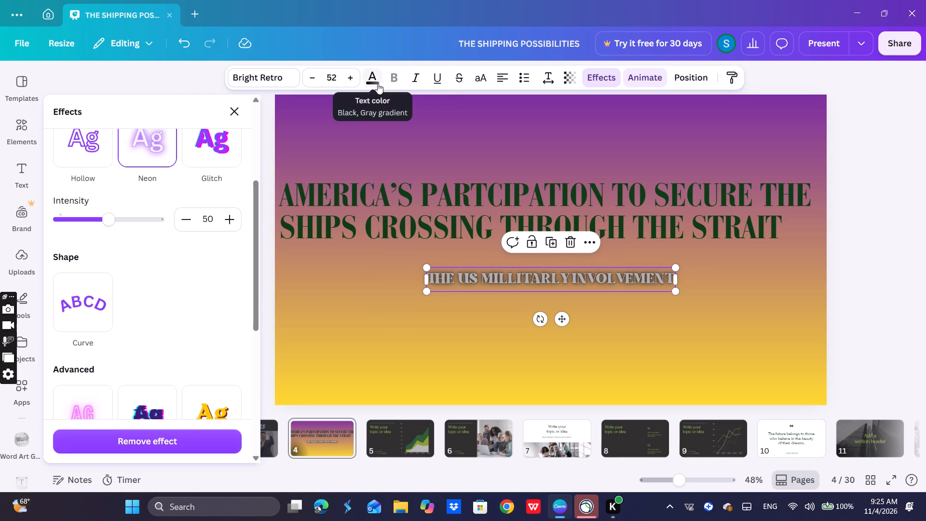
Set the neon subtitle's text color to the design's black-to-gold gradient.
click(145, 277)
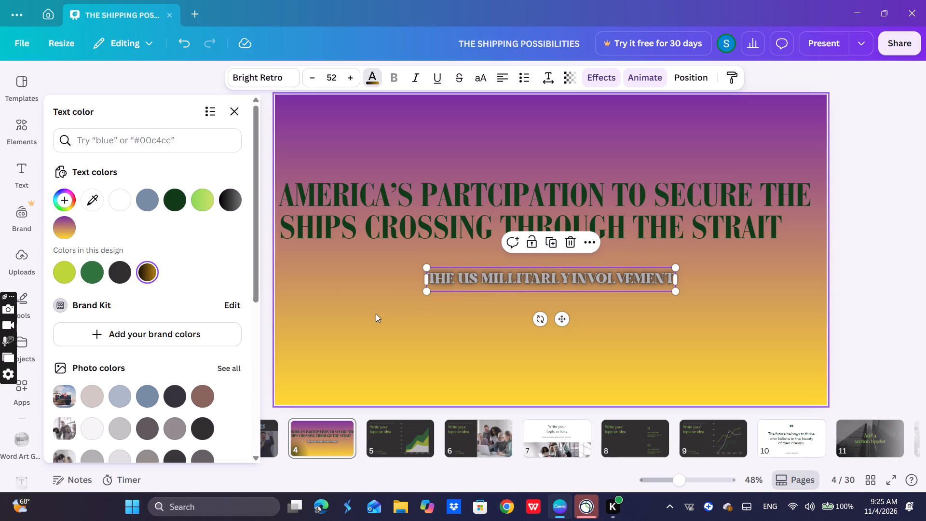
click(392, 278)
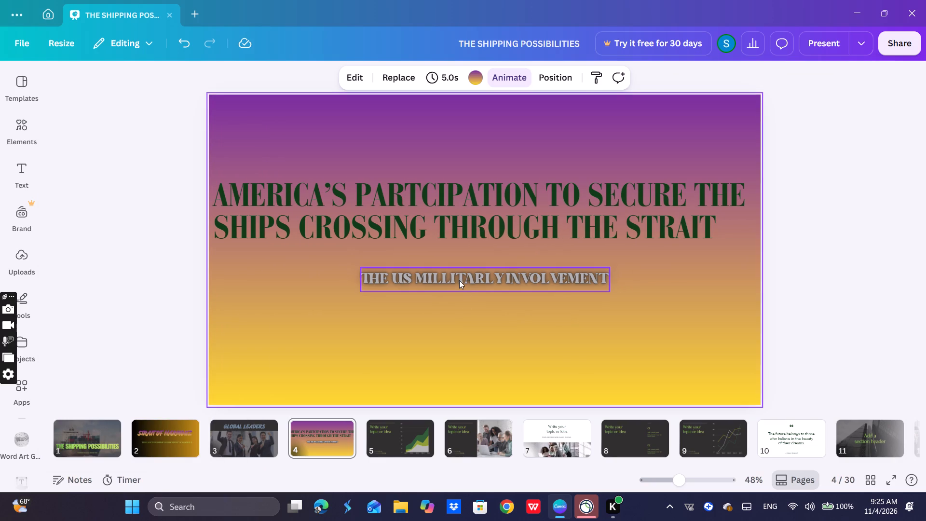
Enlarge the "THE US MILLITARLY INVOLVEMENT" subtitle to font size 63 and widen its text box to fit one line.
click(459, 280)
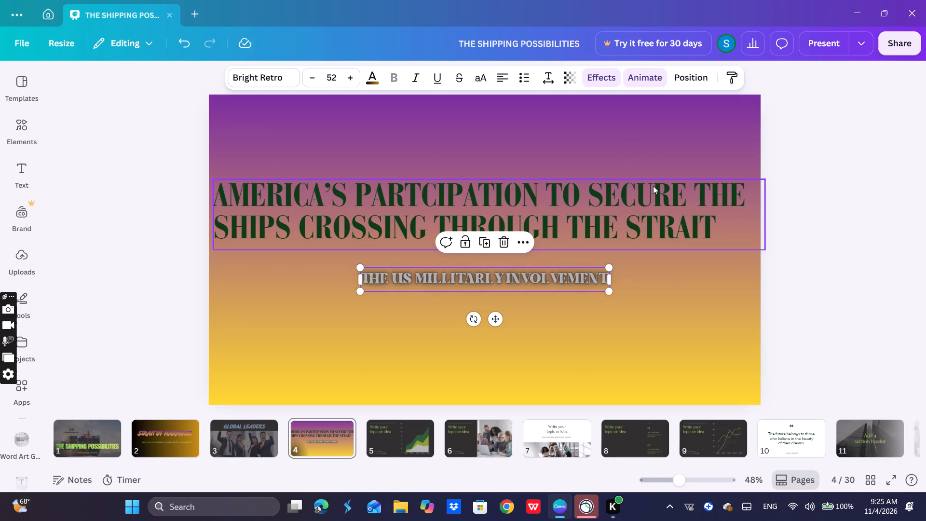
click(653, 186)
click(593, 274)
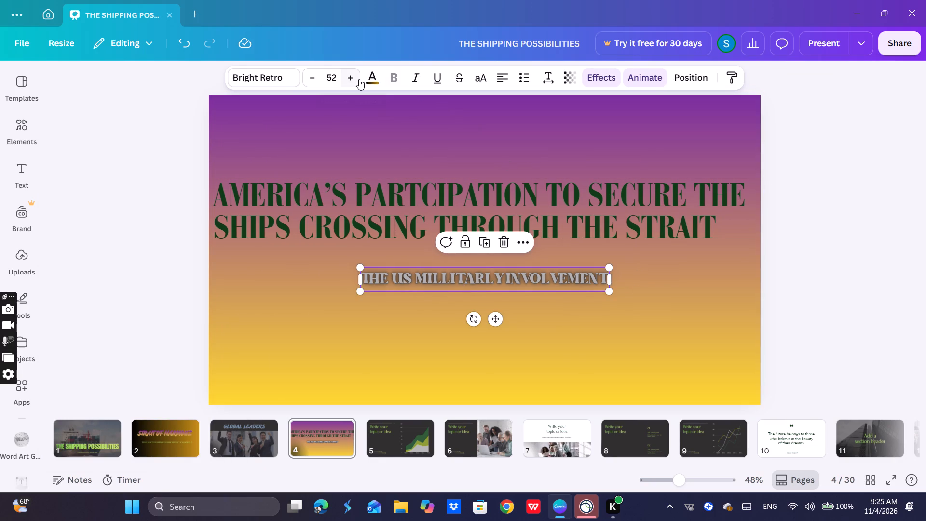
click(358, 79)
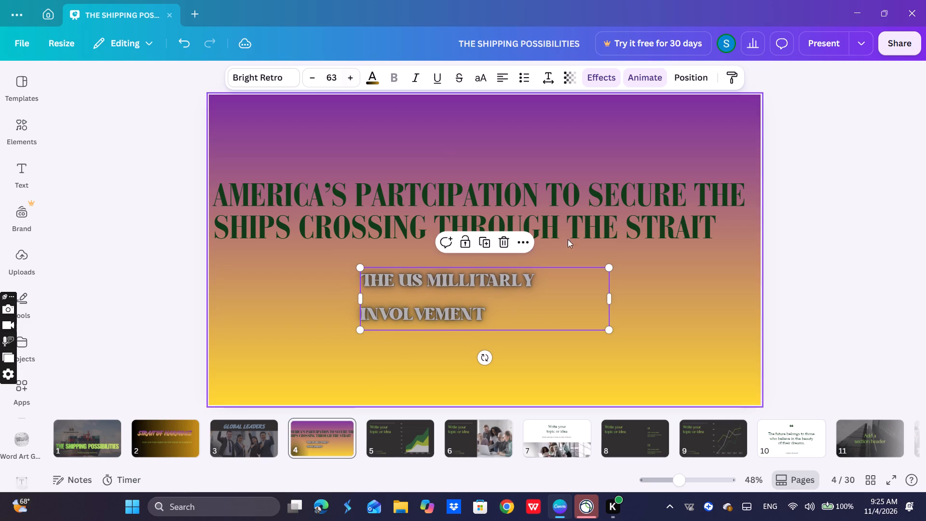
drag(610, 293, 684, 292)
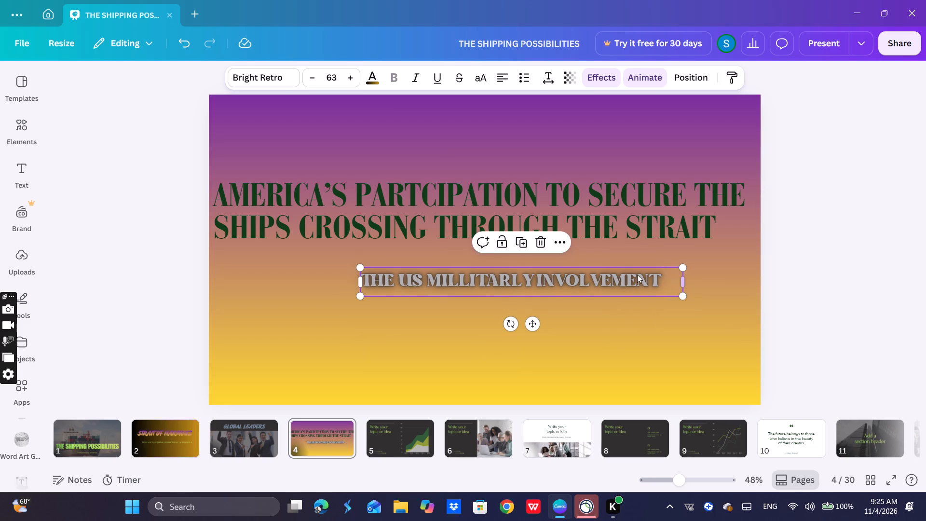
click(607, 333)
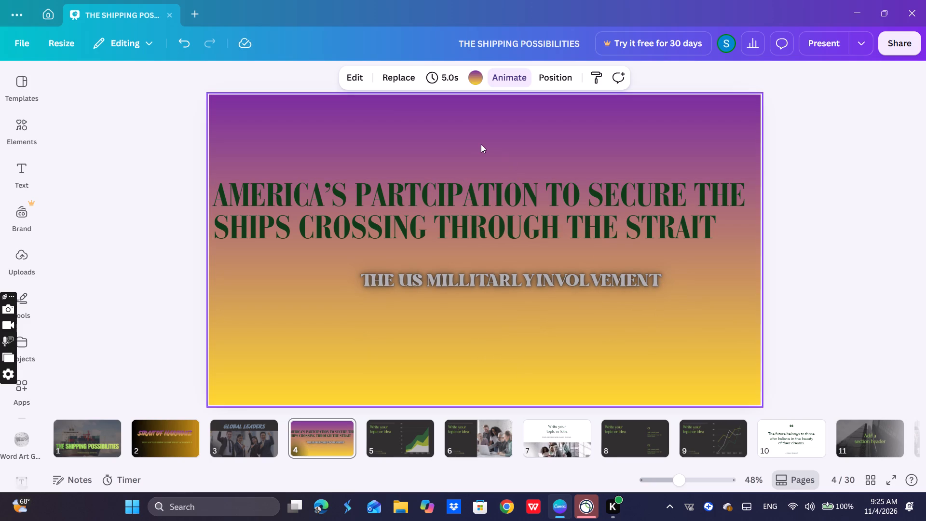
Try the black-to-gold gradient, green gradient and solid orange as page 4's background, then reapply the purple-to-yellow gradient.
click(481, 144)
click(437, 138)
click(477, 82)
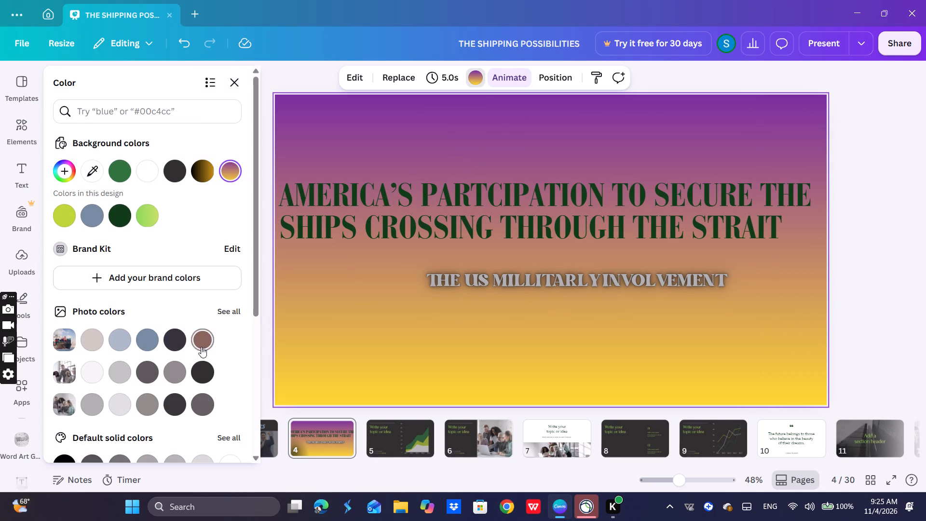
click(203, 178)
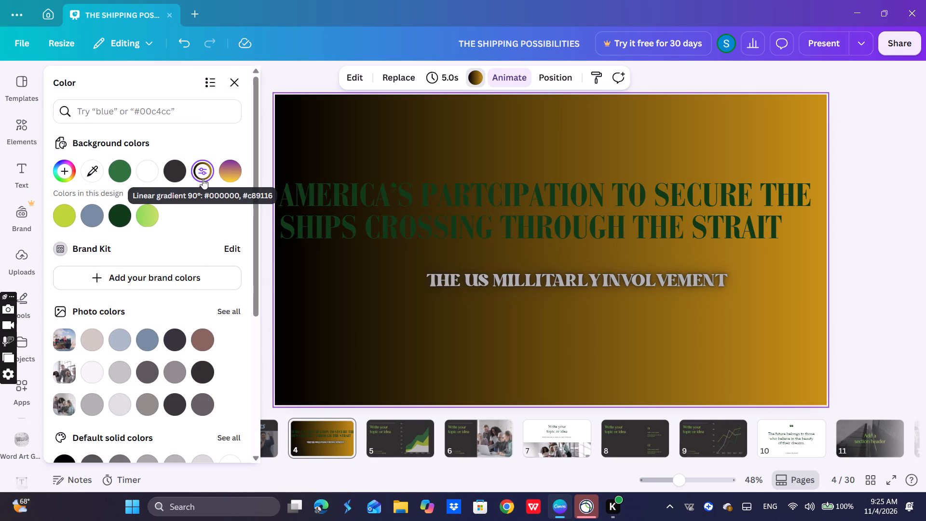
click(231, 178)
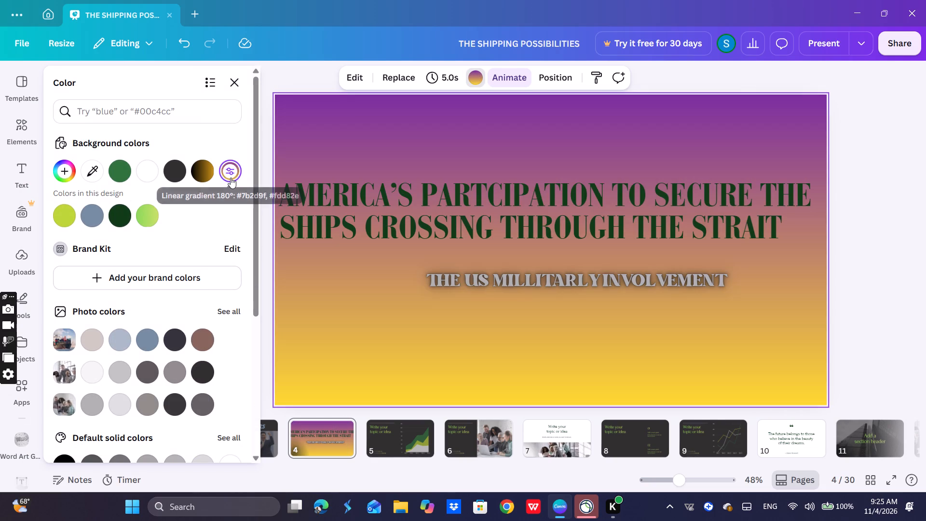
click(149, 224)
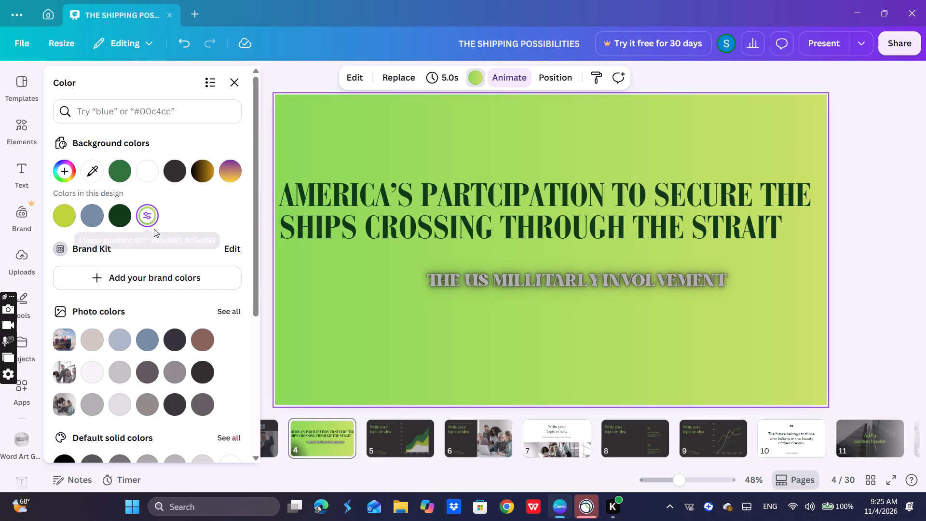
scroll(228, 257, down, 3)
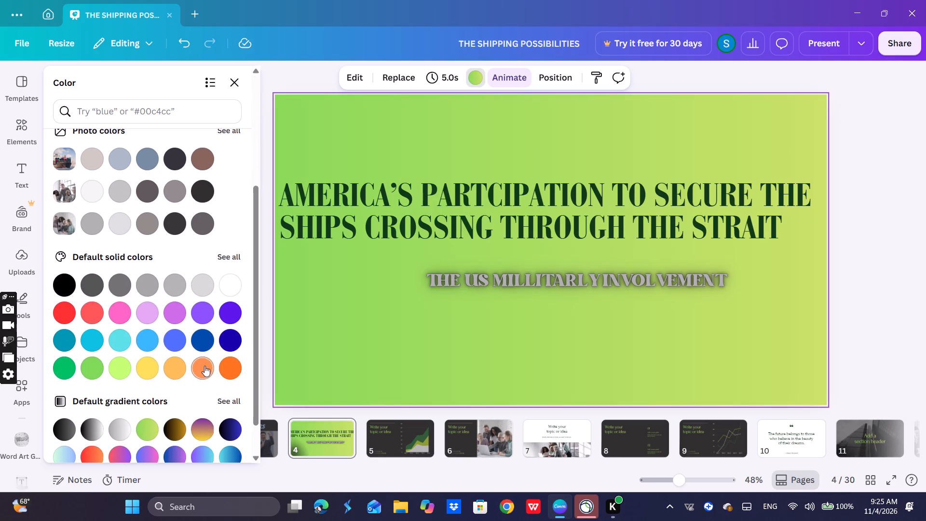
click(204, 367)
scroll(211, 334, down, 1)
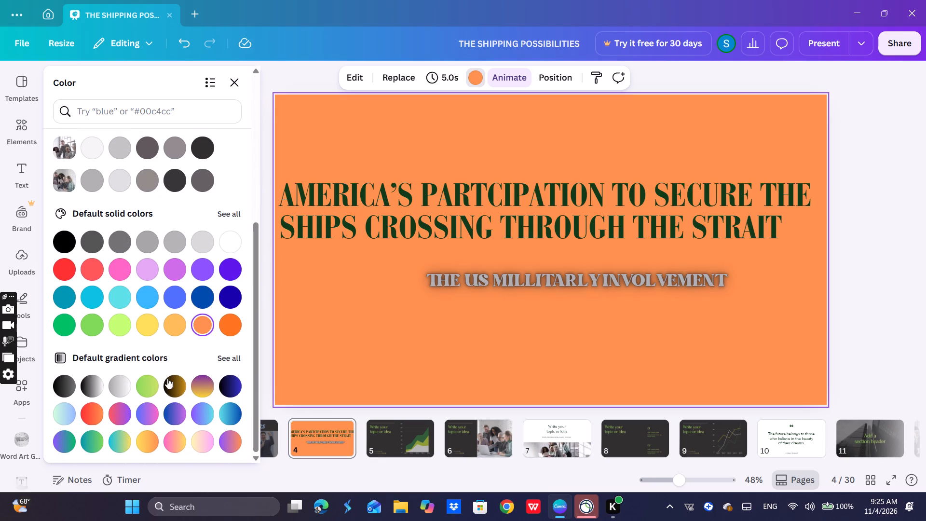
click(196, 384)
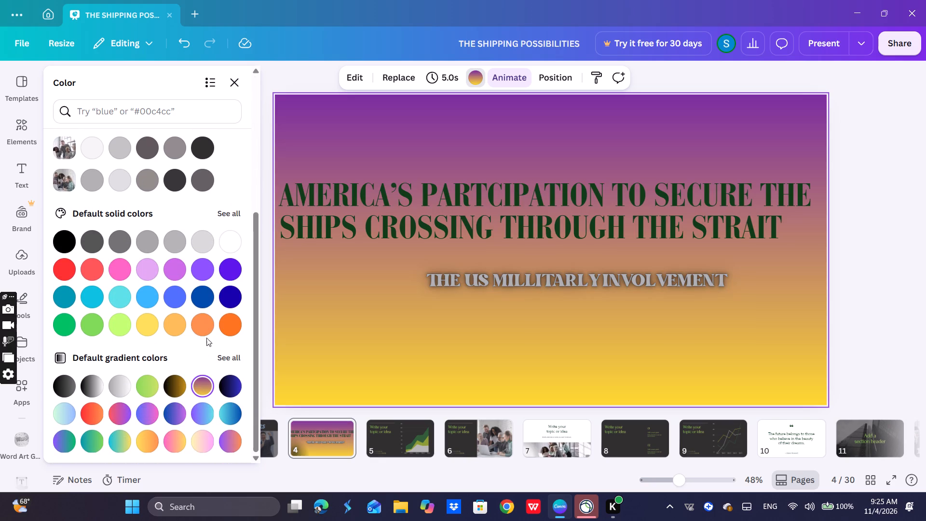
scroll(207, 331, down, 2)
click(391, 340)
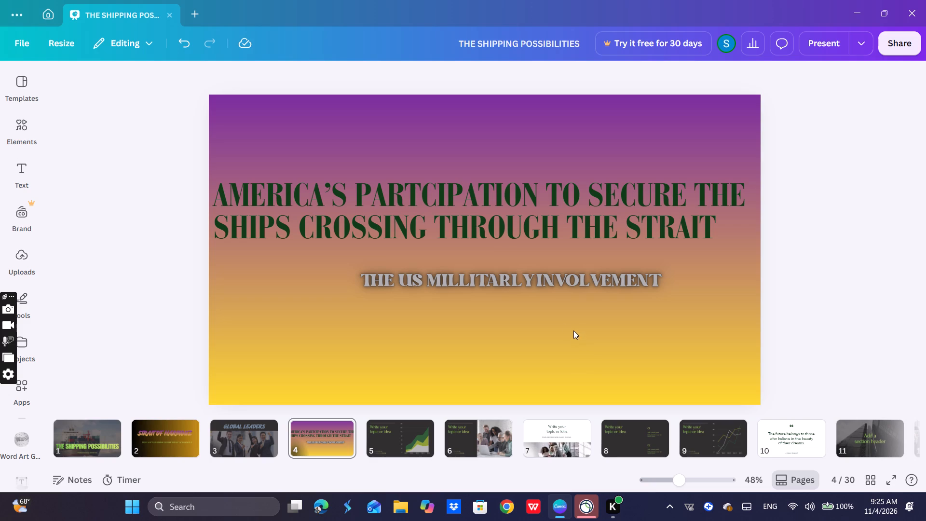
Move the enlarged subtitle left and slightly up so it sits roughly centered beneath the page 4 title.
drag(503, 285, 459, 285)
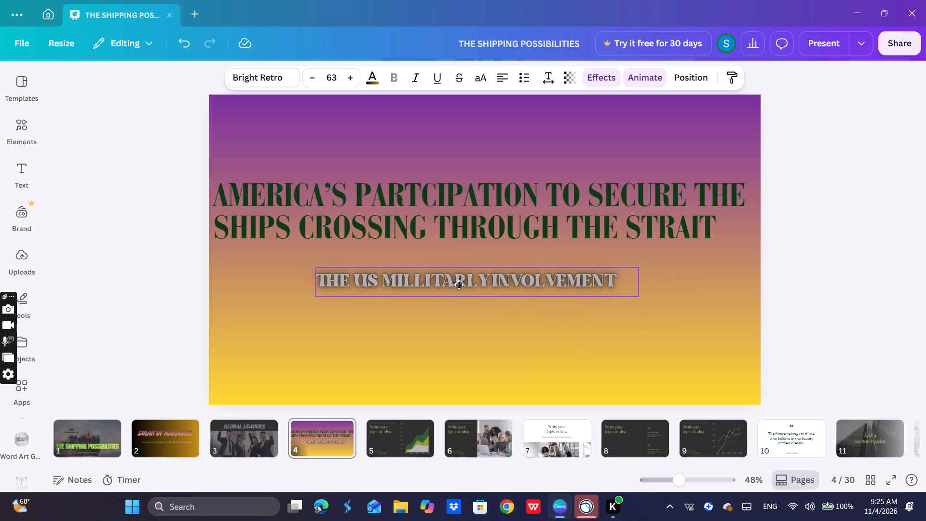
drag(459, 285, 459, 282)
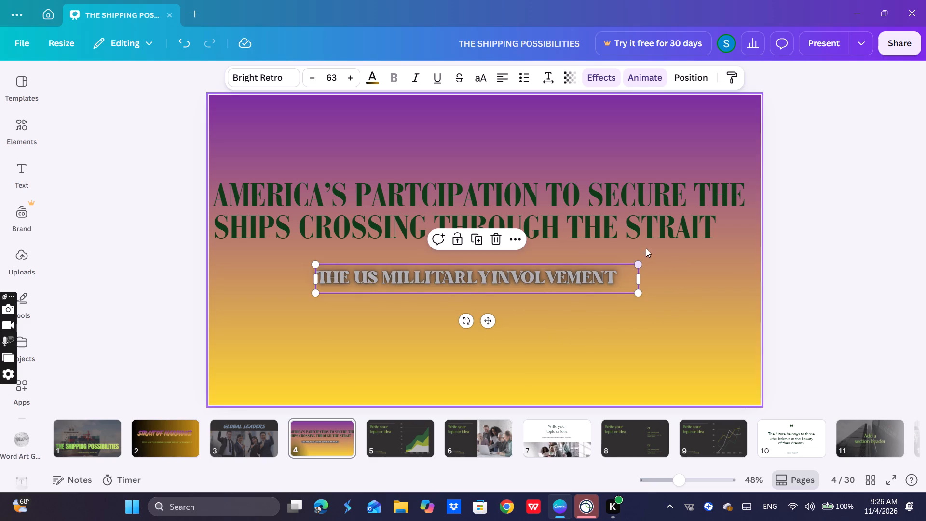